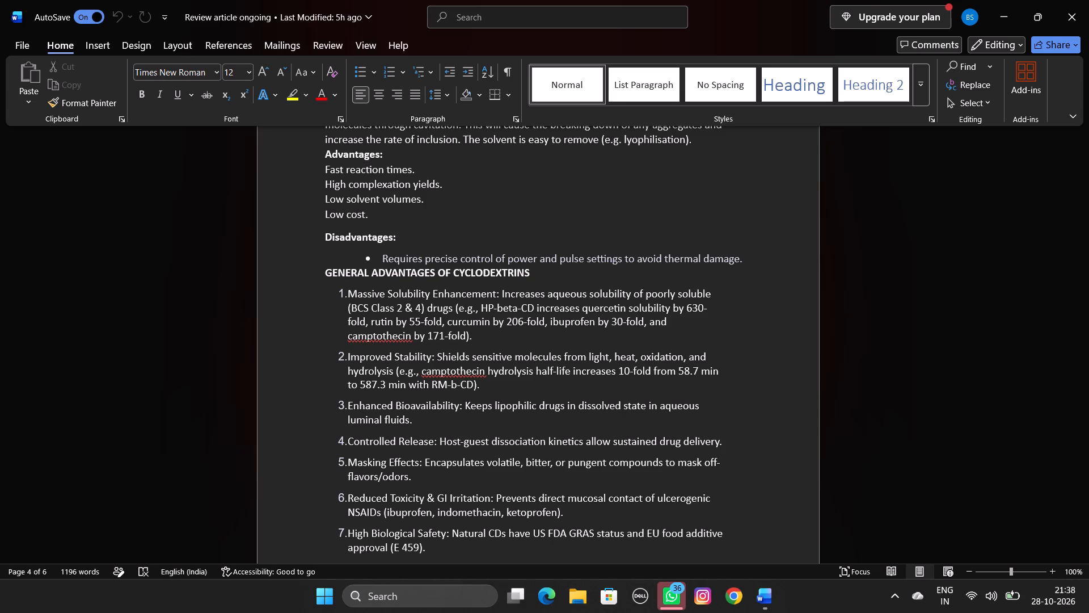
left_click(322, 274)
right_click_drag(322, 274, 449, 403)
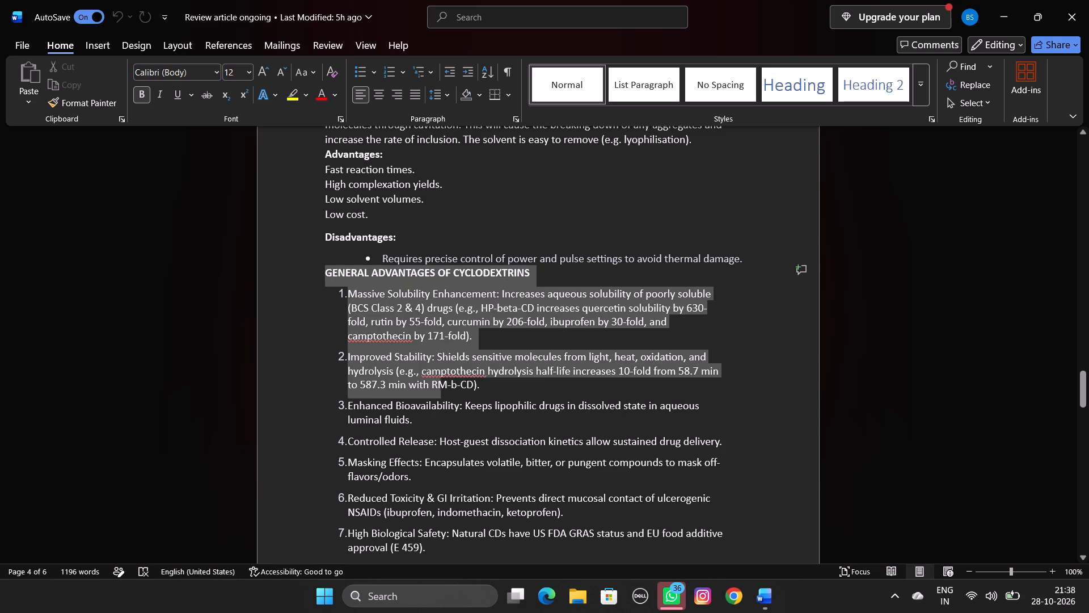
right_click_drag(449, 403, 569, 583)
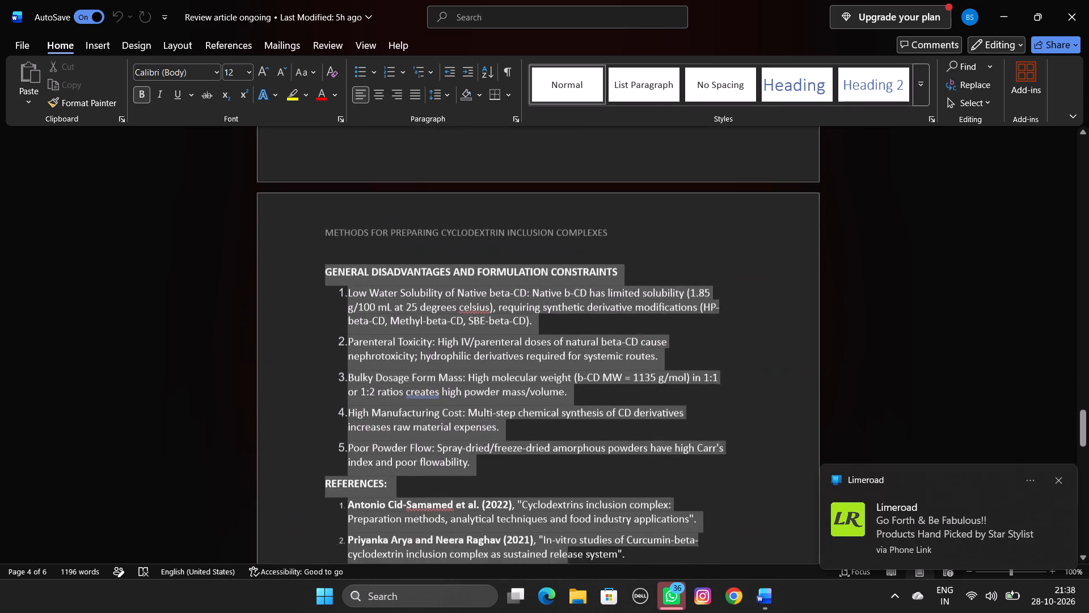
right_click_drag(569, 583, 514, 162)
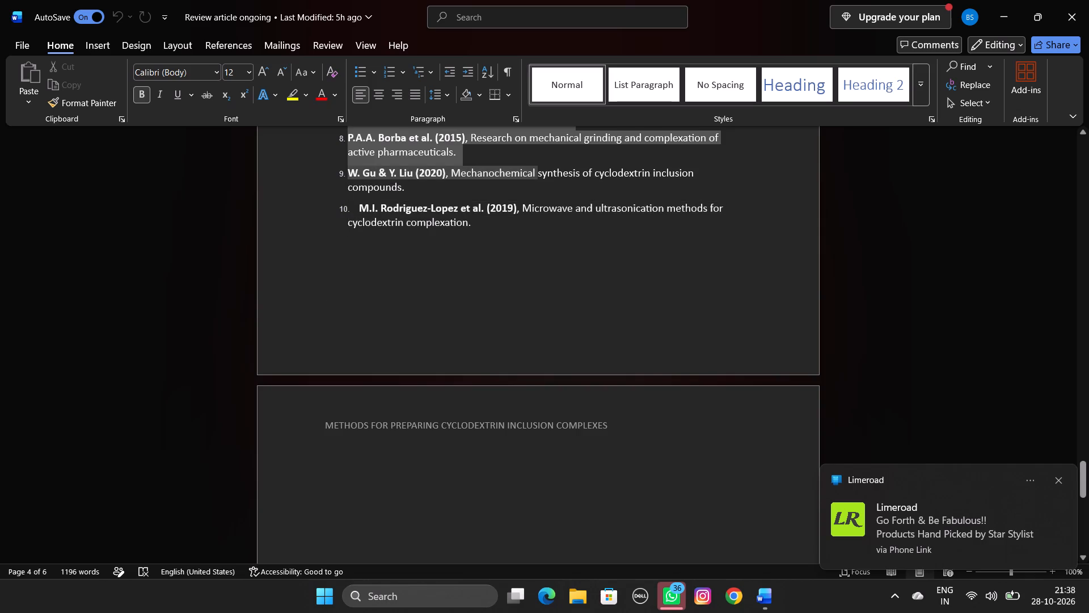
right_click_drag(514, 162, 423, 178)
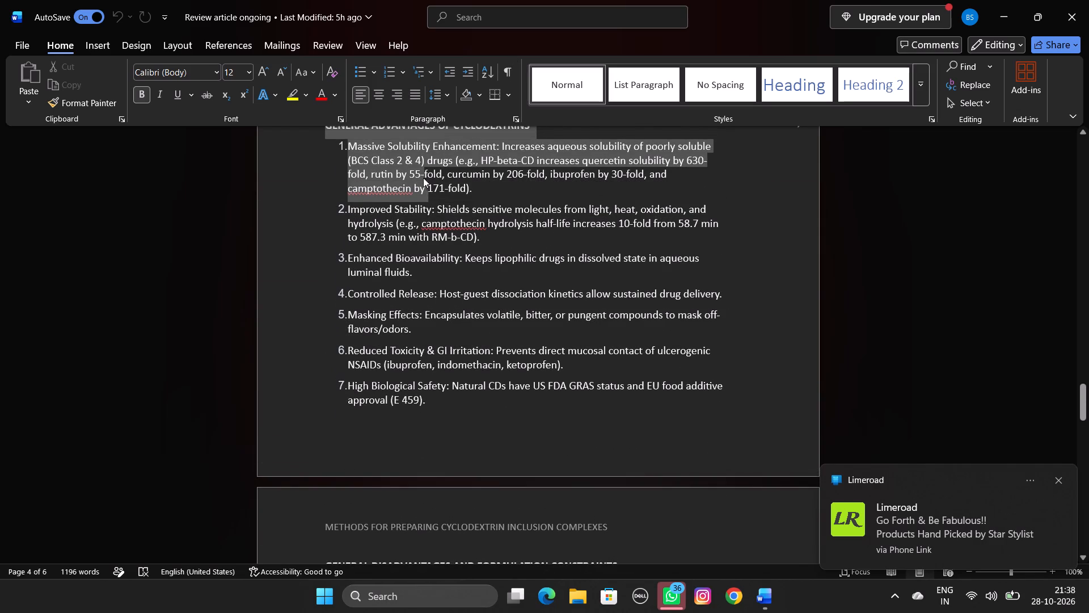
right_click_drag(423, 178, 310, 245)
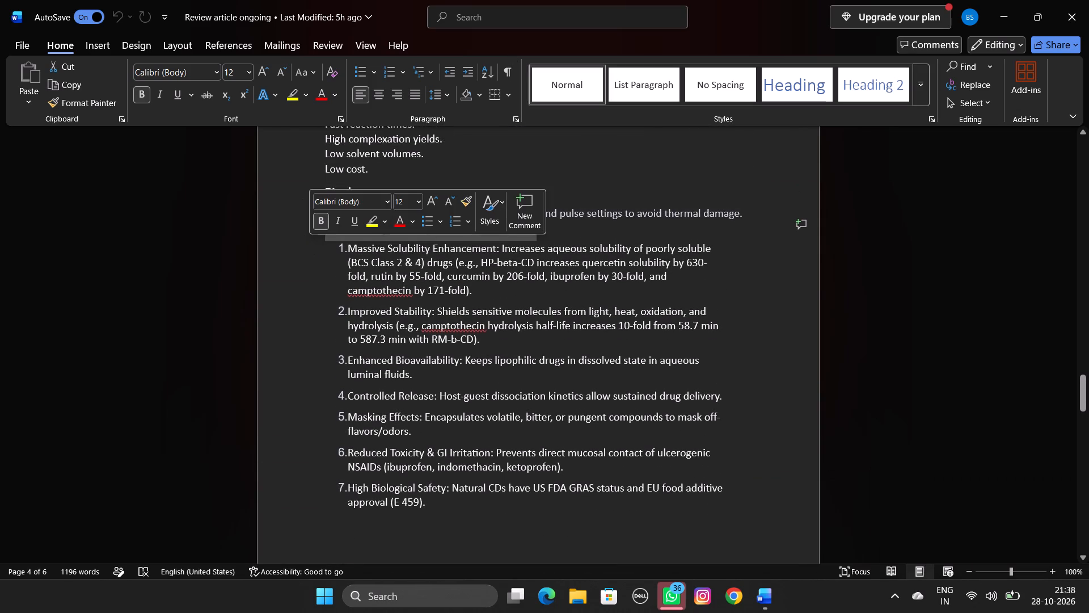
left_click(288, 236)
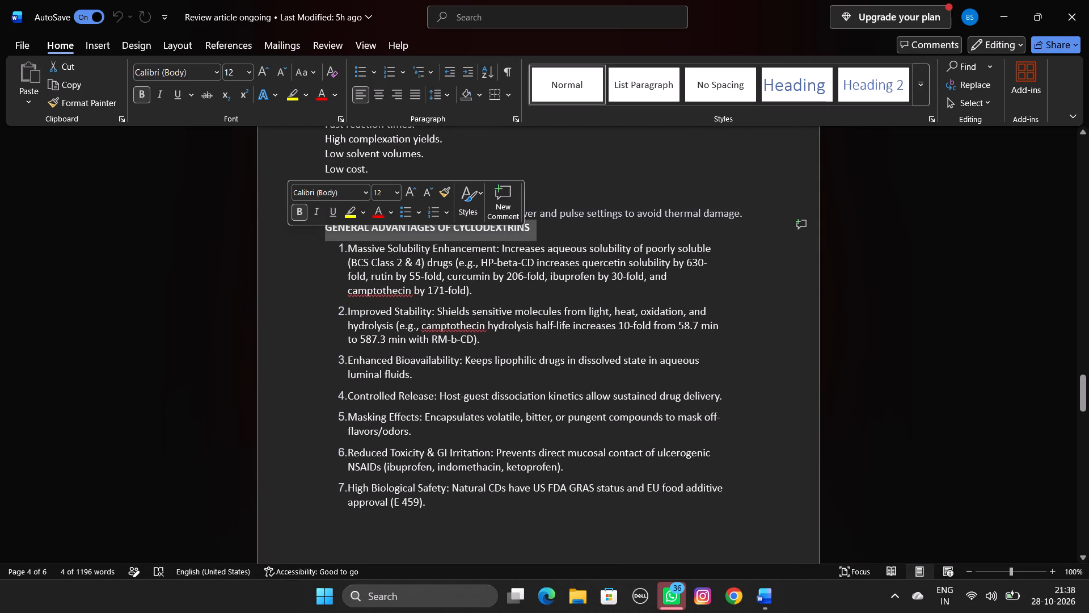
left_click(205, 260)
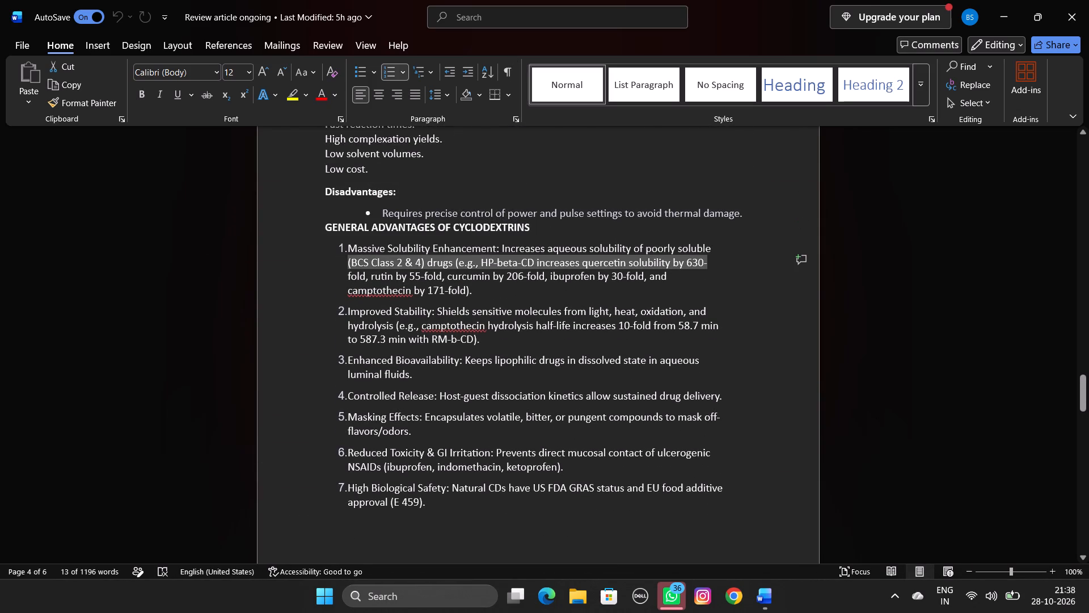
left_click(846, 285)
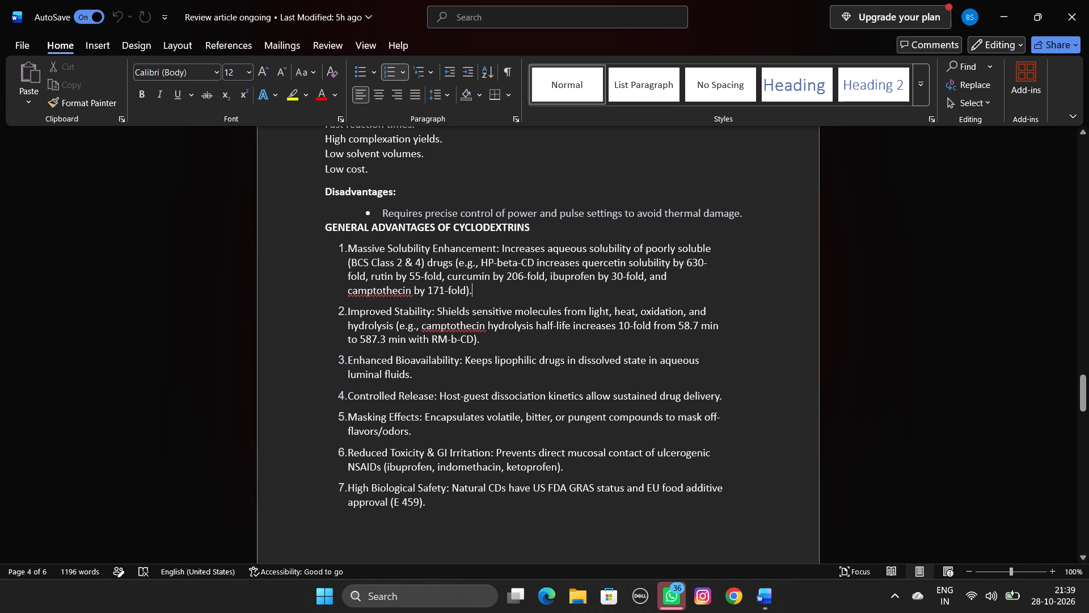
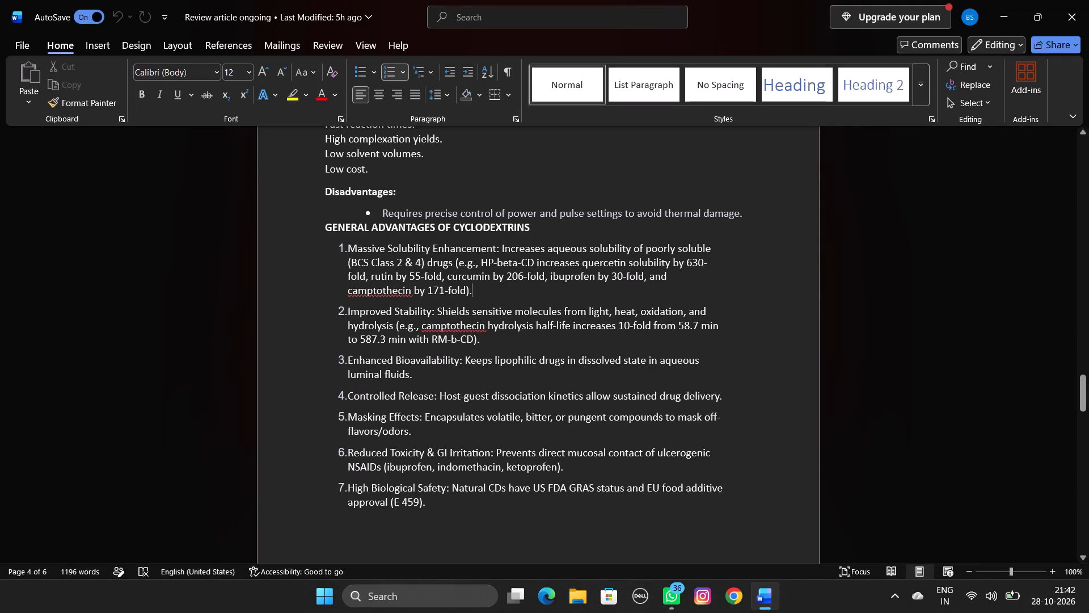
Delete the entire seven-item numbered list under the GENERAL ADVANTAGES OF CYCLODEXTRINS heading.
left_click(337, 246)
left_click_drag(337, 246, 511, 543)
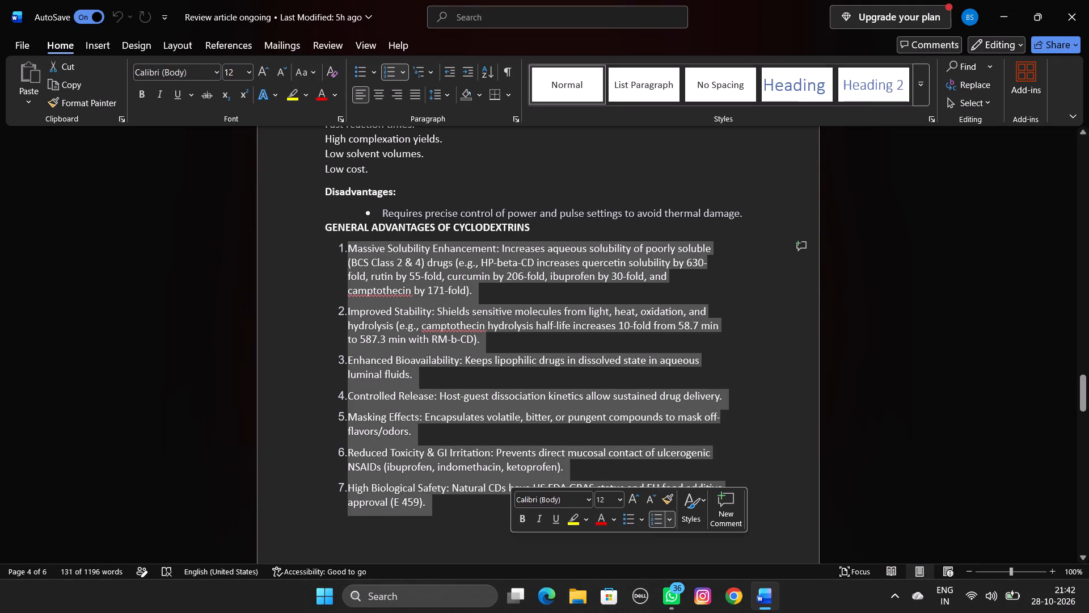
key("BackSpace")
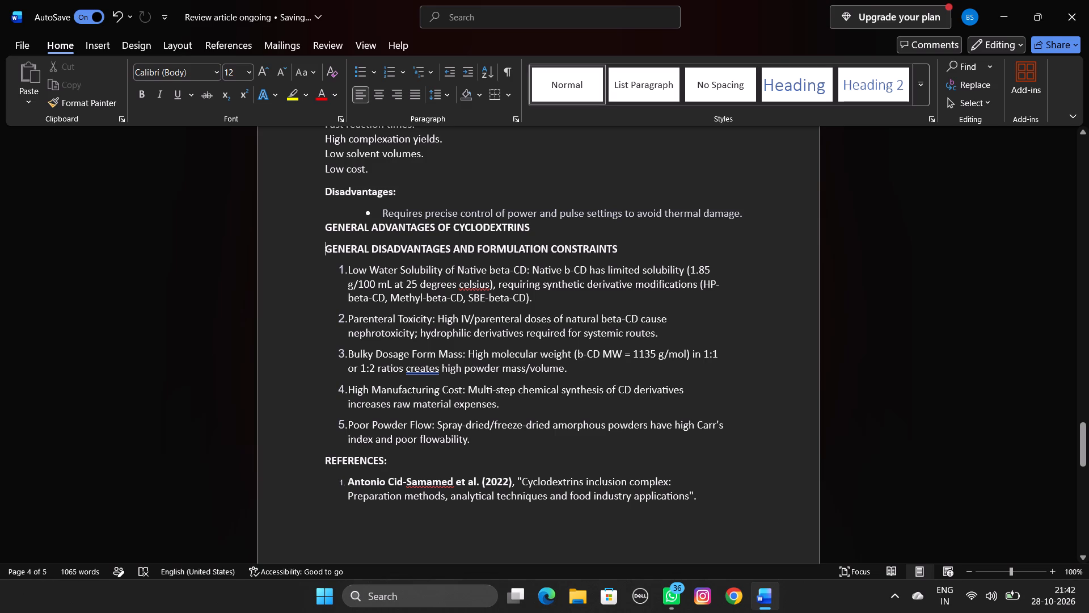
Insert an empty line above the GENERAL DISADVANTAGES AND FORMULATION CONSTRAINTS heading and place the cursor in it.
key("Return")
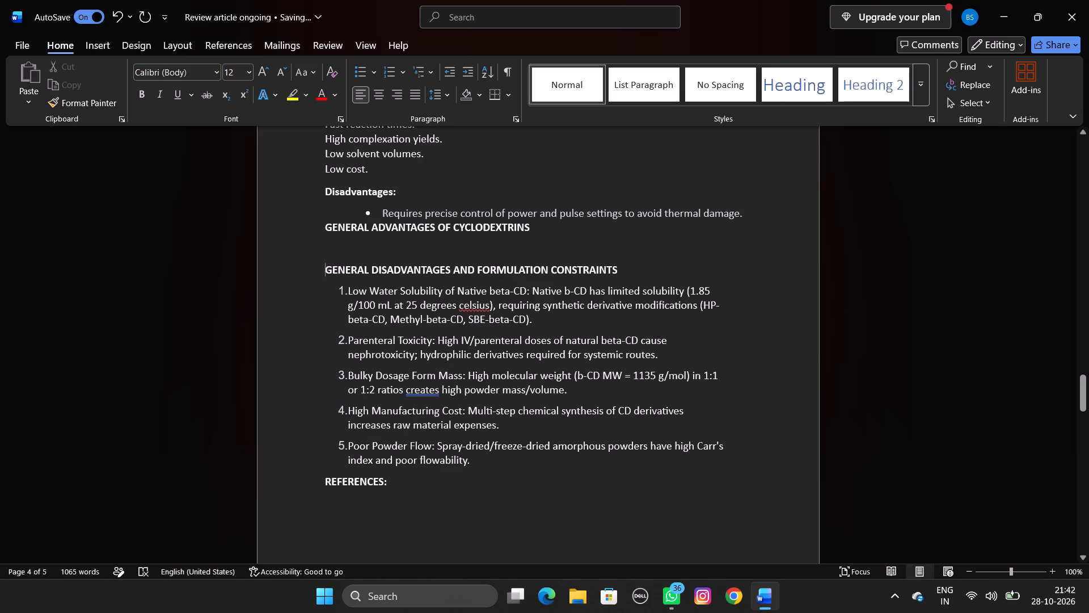
left_click(334, 253)
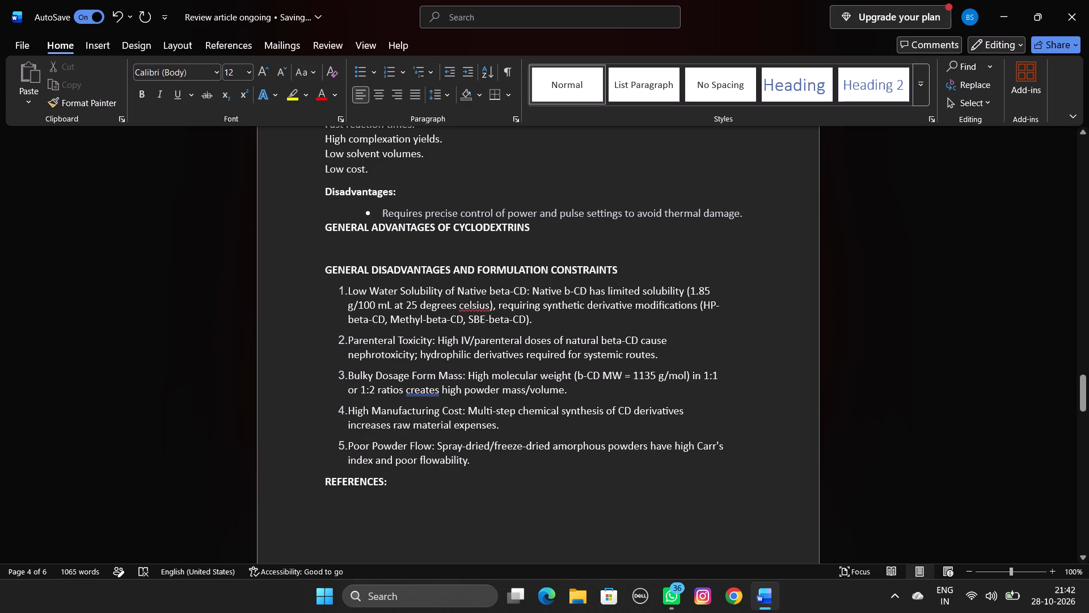
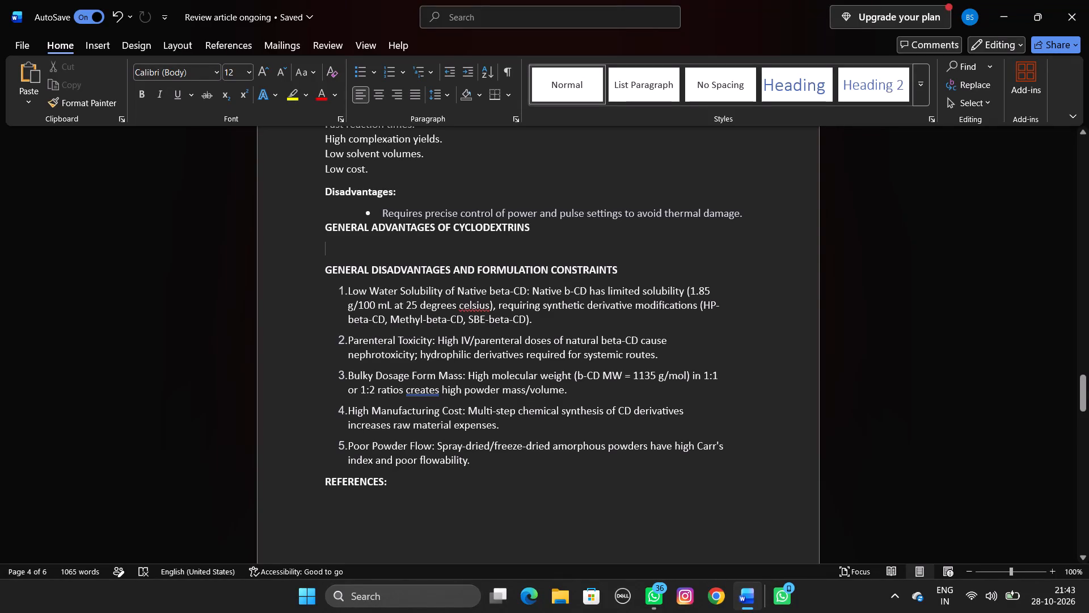
Paste the copied advantages text beneath the GENERAL ADVANTAGES OF CYCLODEXTRINS heading.
key("ctrl+v")
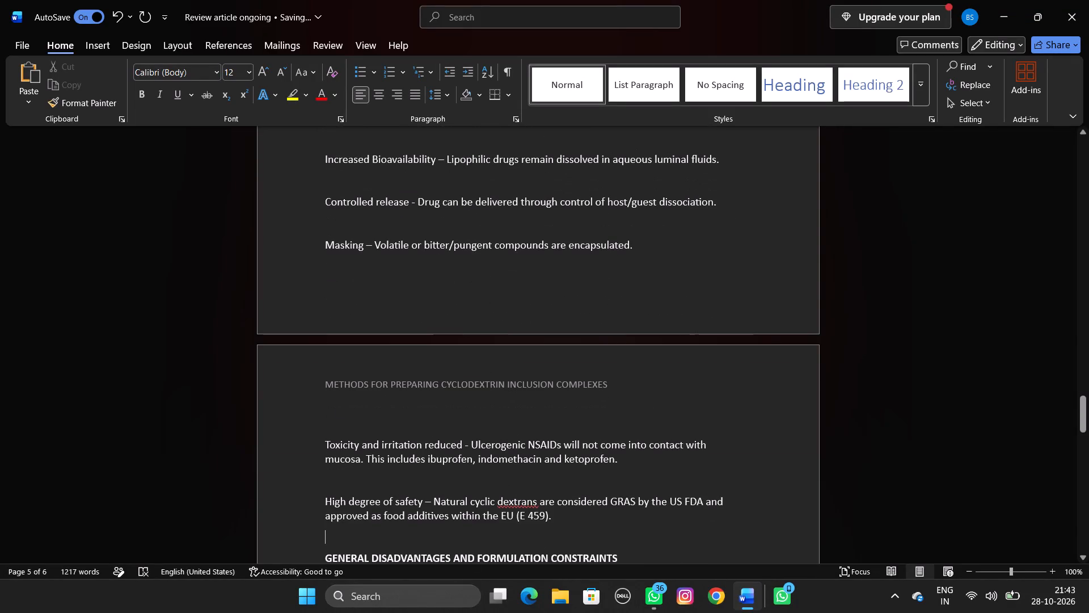
Remove the blank line above the Increased Stability paragraph in the general advantages section.
scroll(455, 321, "up", 1)
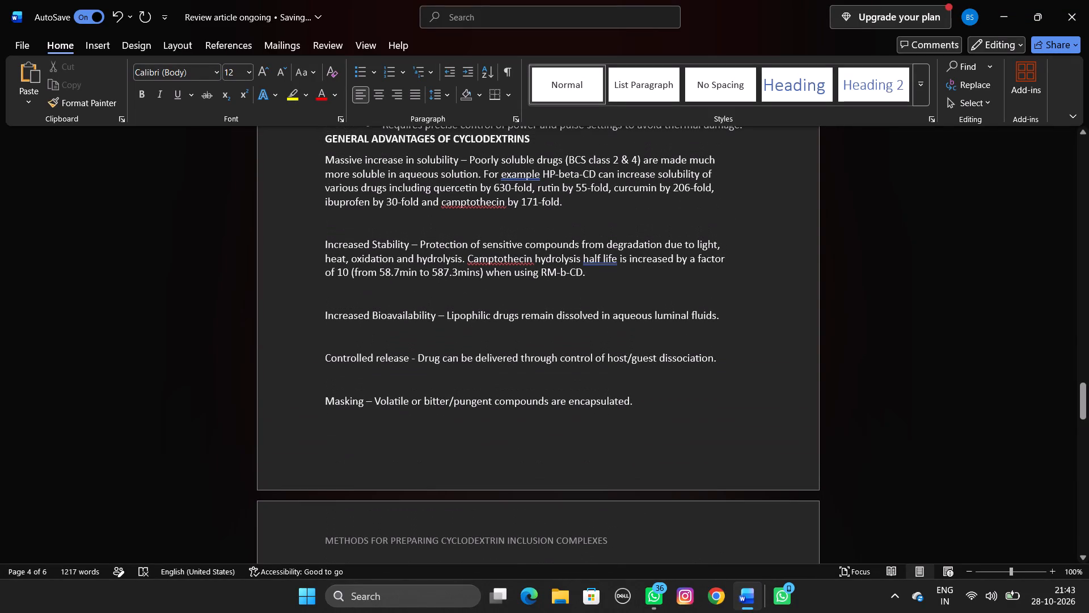
scroll(455, 321, "up", 1)
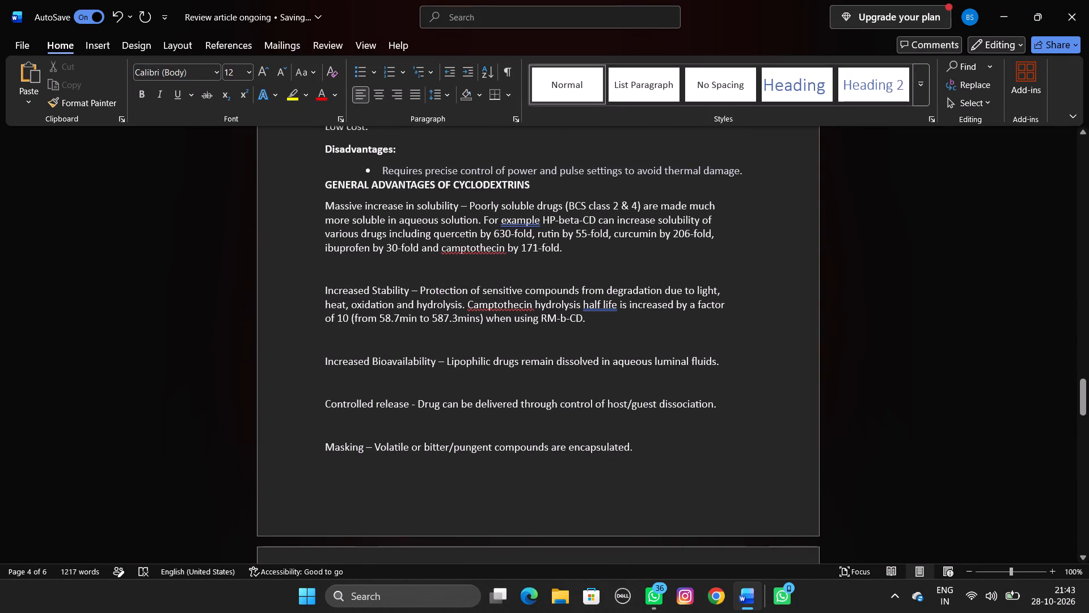
left_click(320, 289)
key("BackSpace")
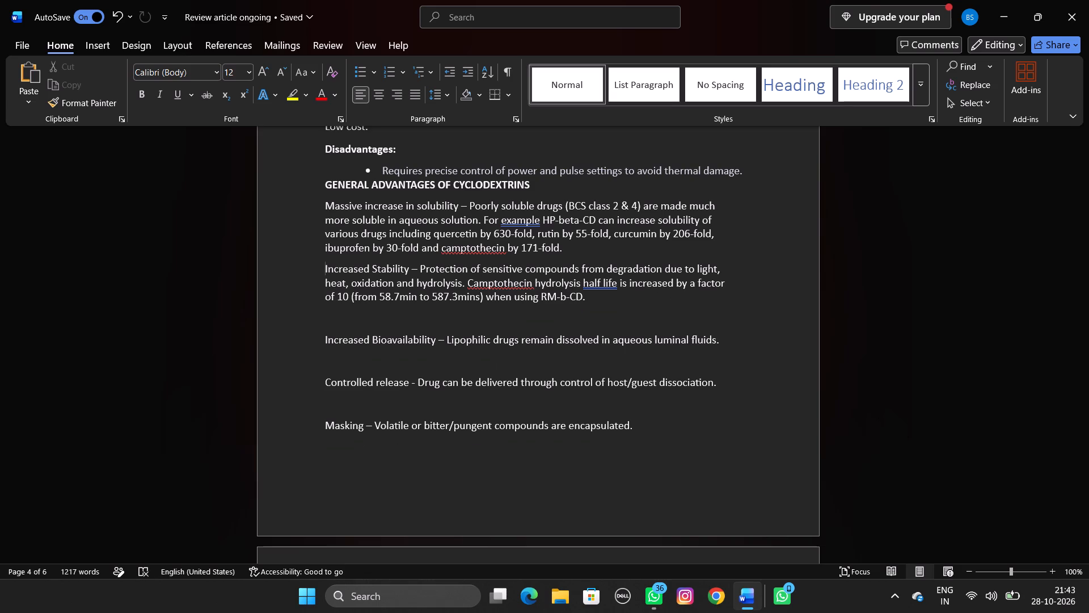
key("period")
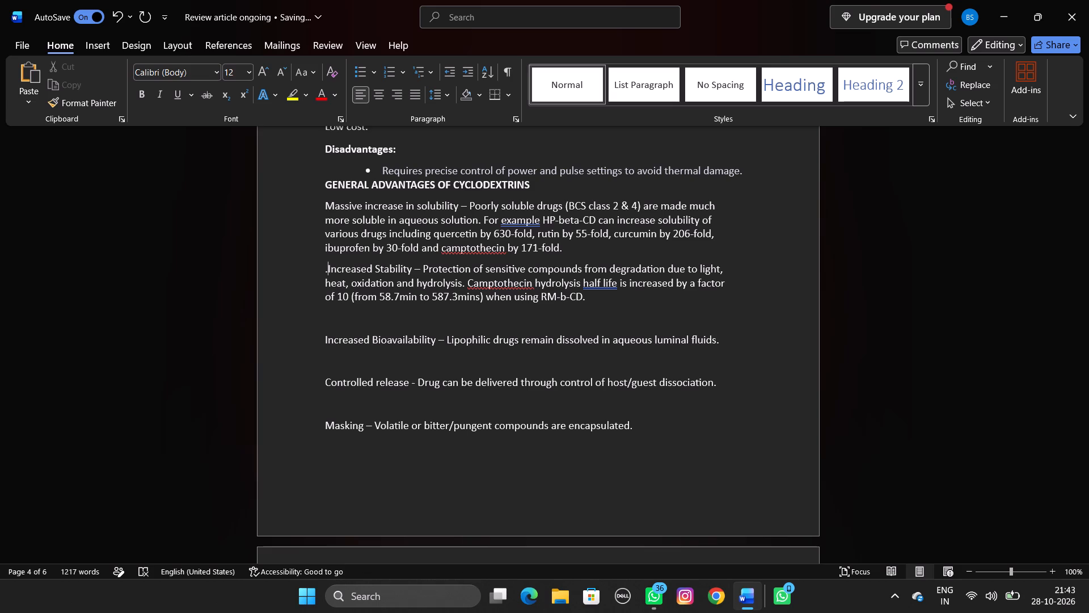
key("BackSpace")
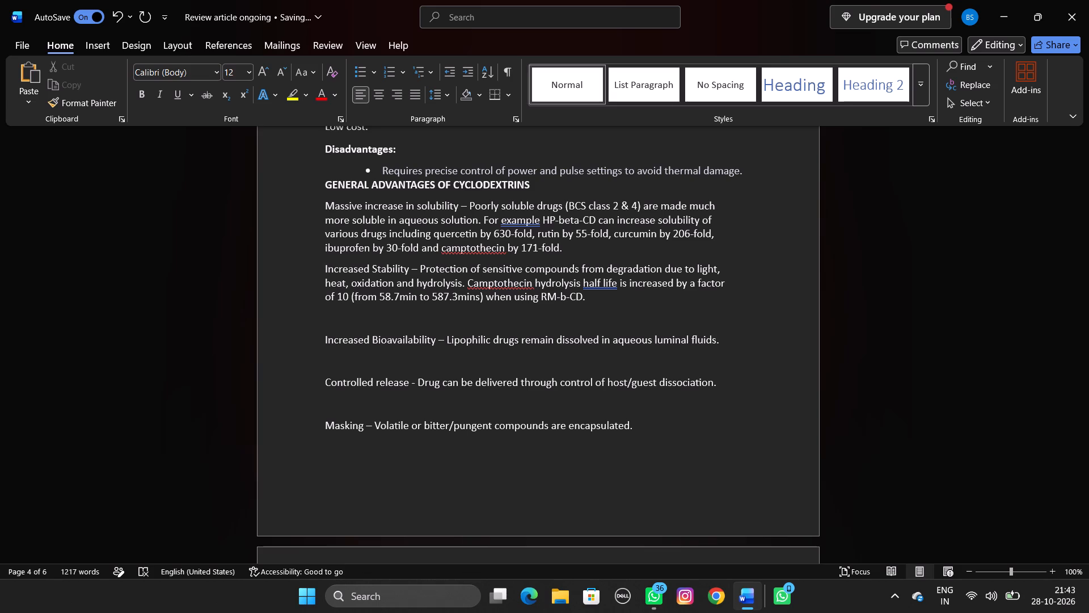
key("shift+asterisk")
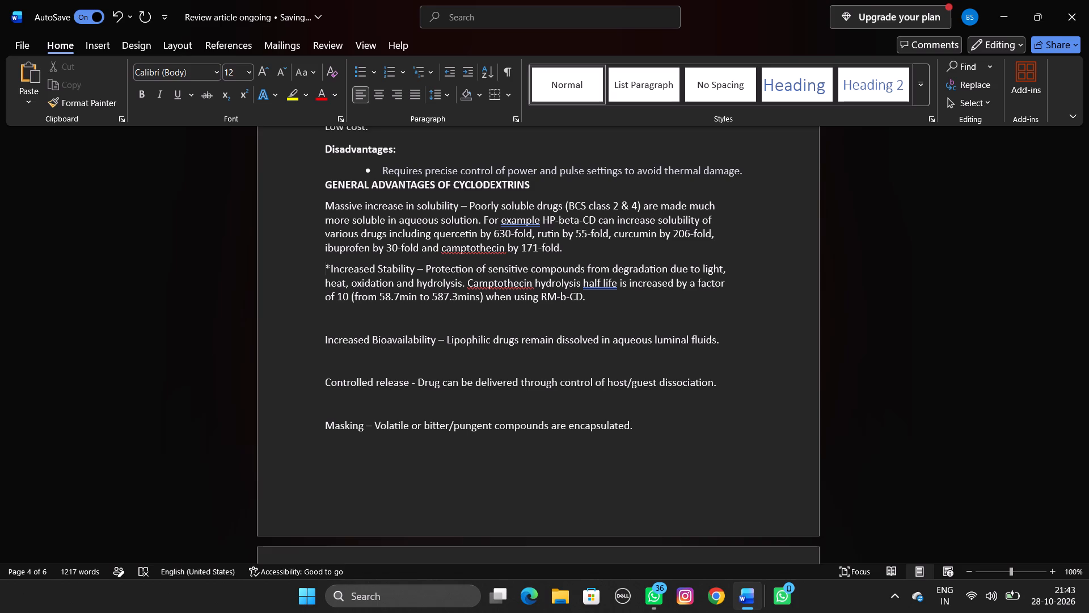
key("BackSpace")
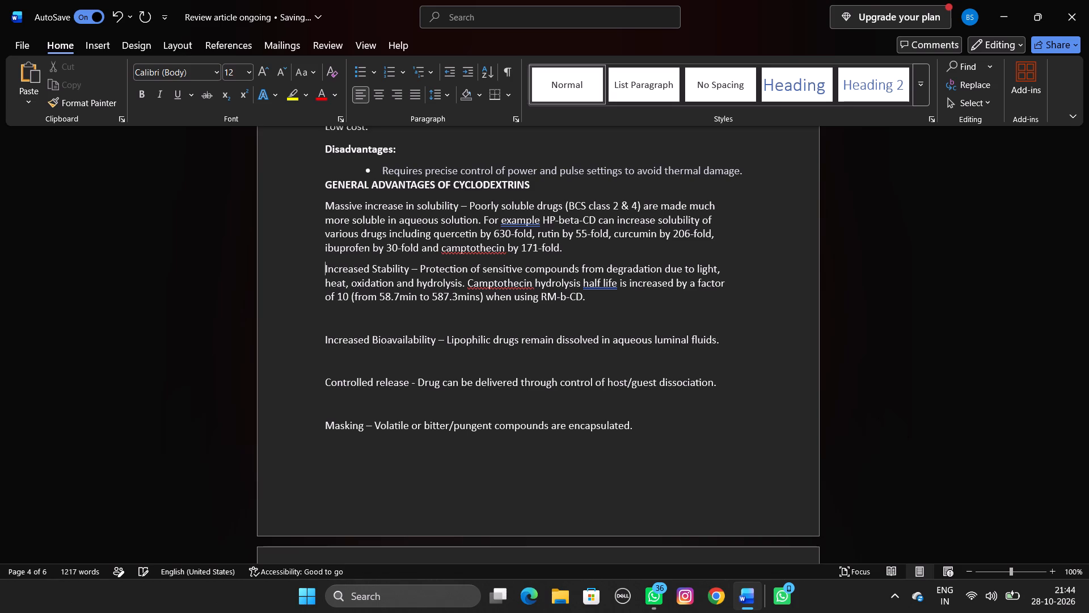
Remove the blank line above the Increased Bioavailability paragraph.
left_click(318, 346)
key("BackSpace")
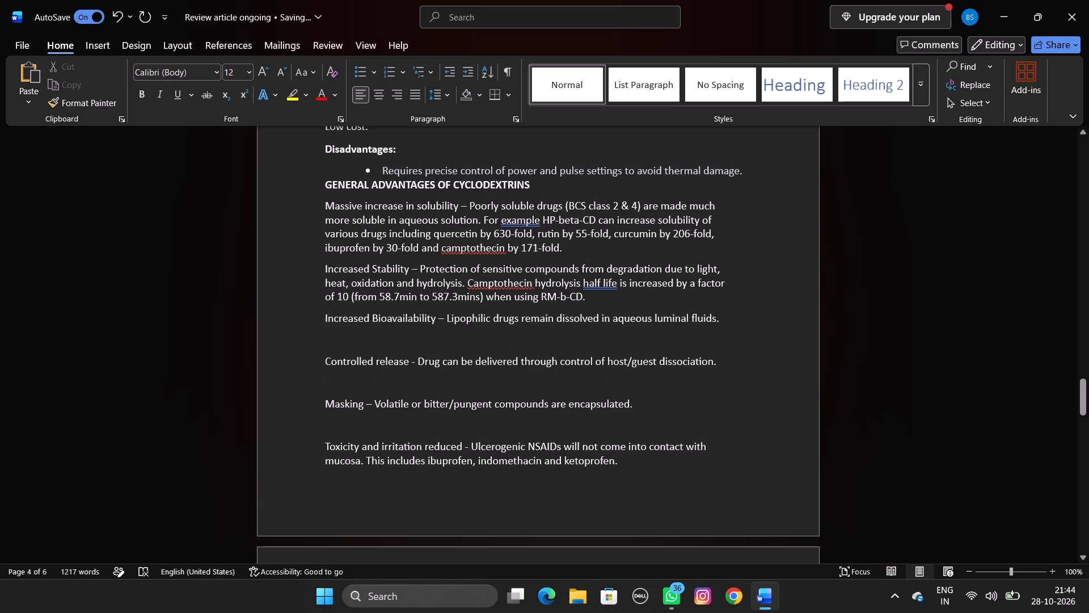
Remove the bullet from the thermal damage line under Disadvantages and indent that line with seven spaces.
left_click(317, 205)
scroll(317, 205, "up", 1)
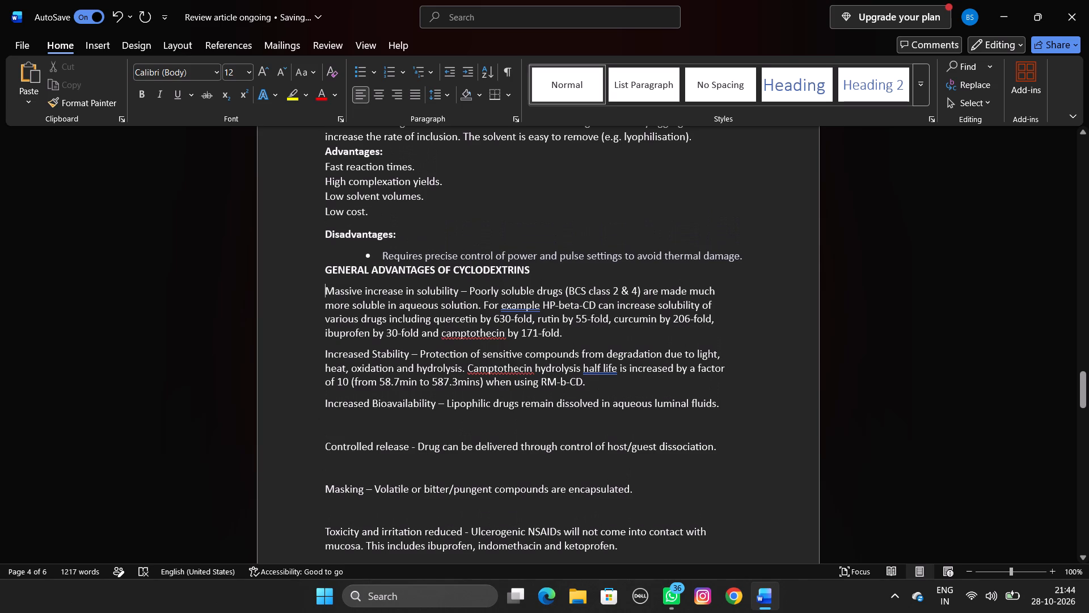
left_click(375, 254)
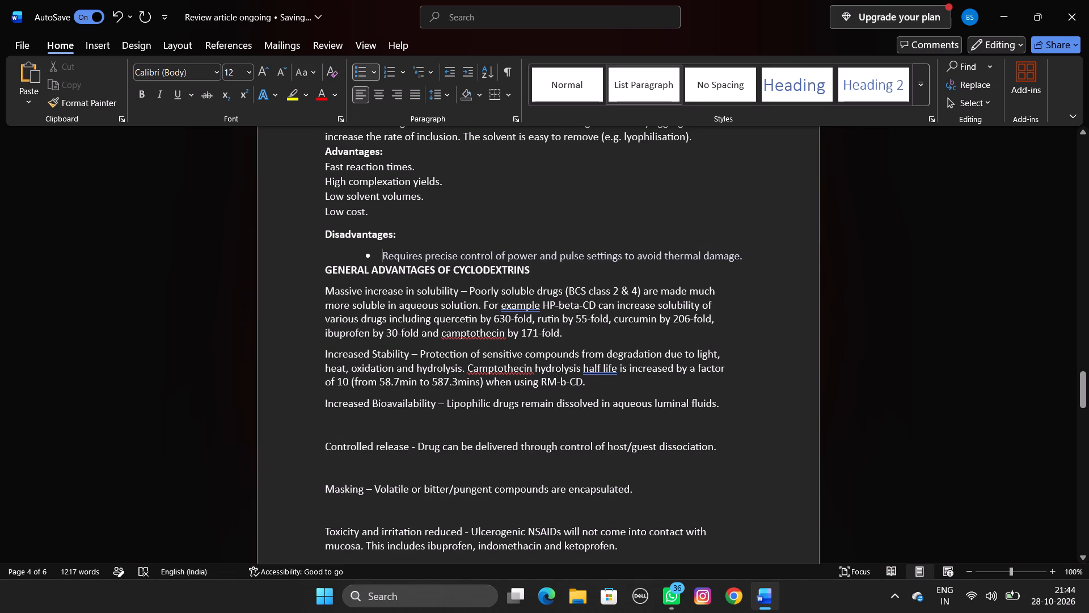
key("BackSpace")
key("BackSpace")
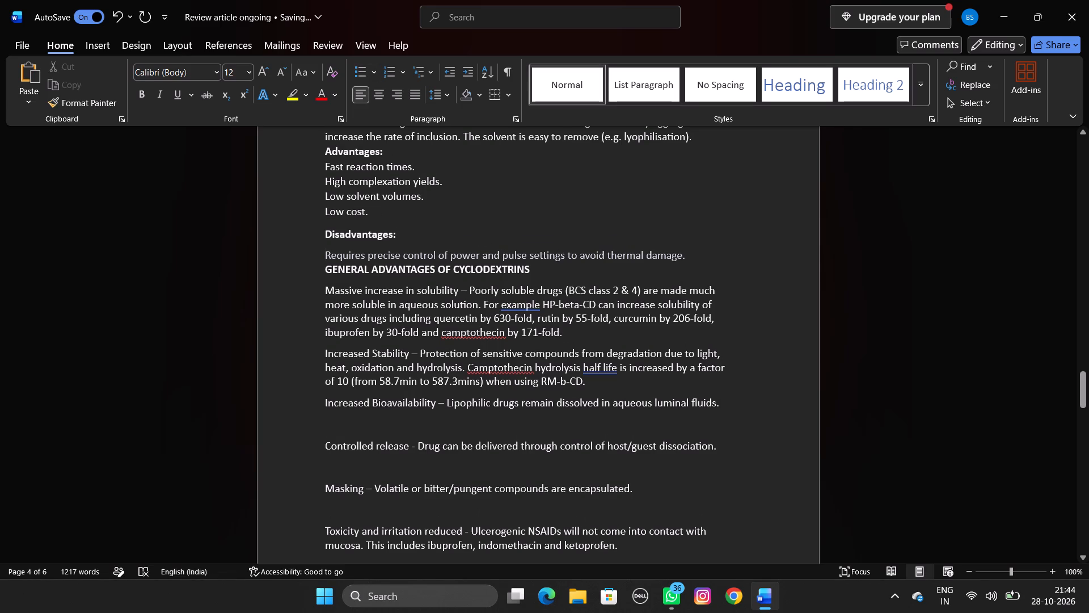
key("space")
key("space")
key("space")
key("space")
key("space")
key("space")
key("space")
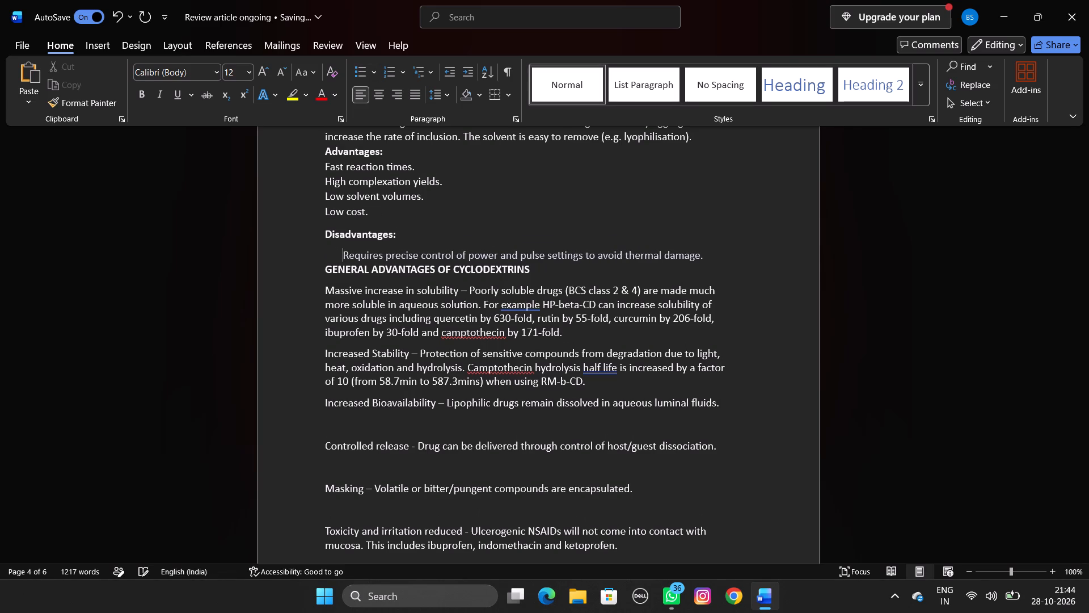
Format the Massive increase in solubility paragraph as a bulleted item.
left_click(323, 294)
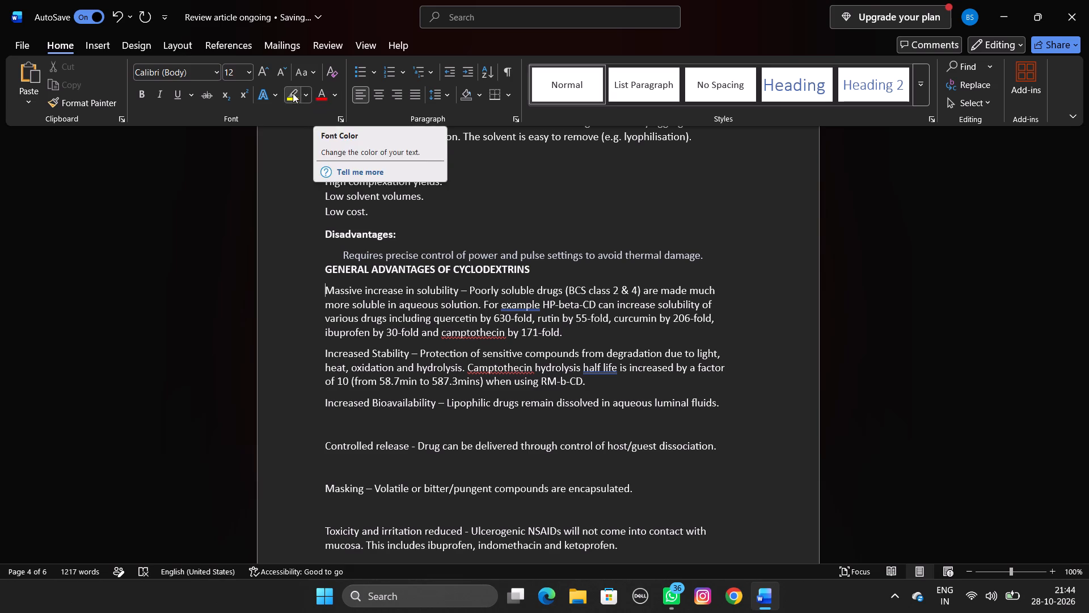
left_click(197, 88)
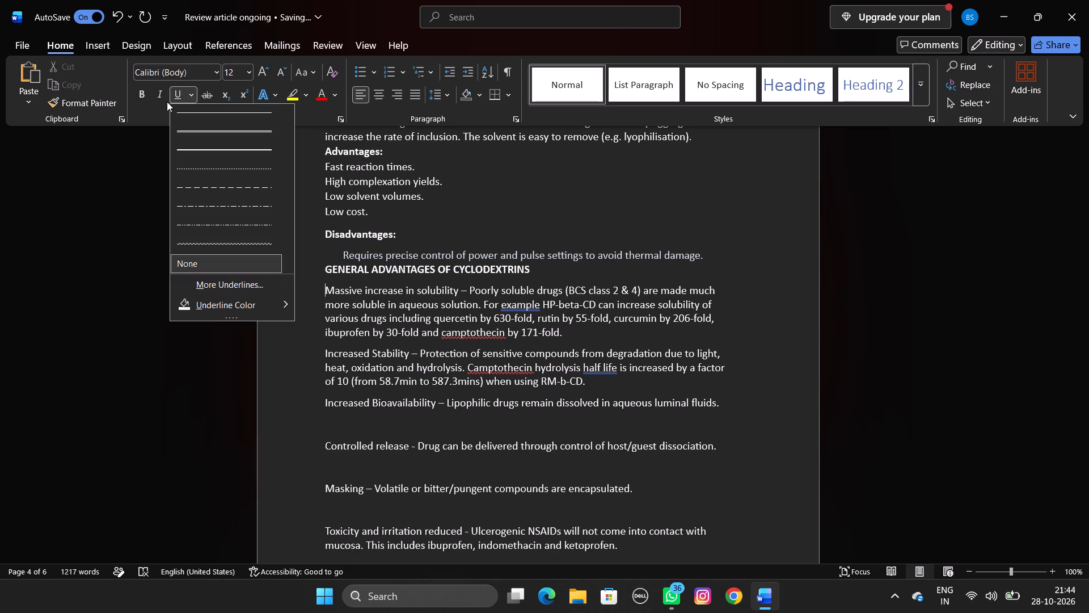
left_click(137, 93)
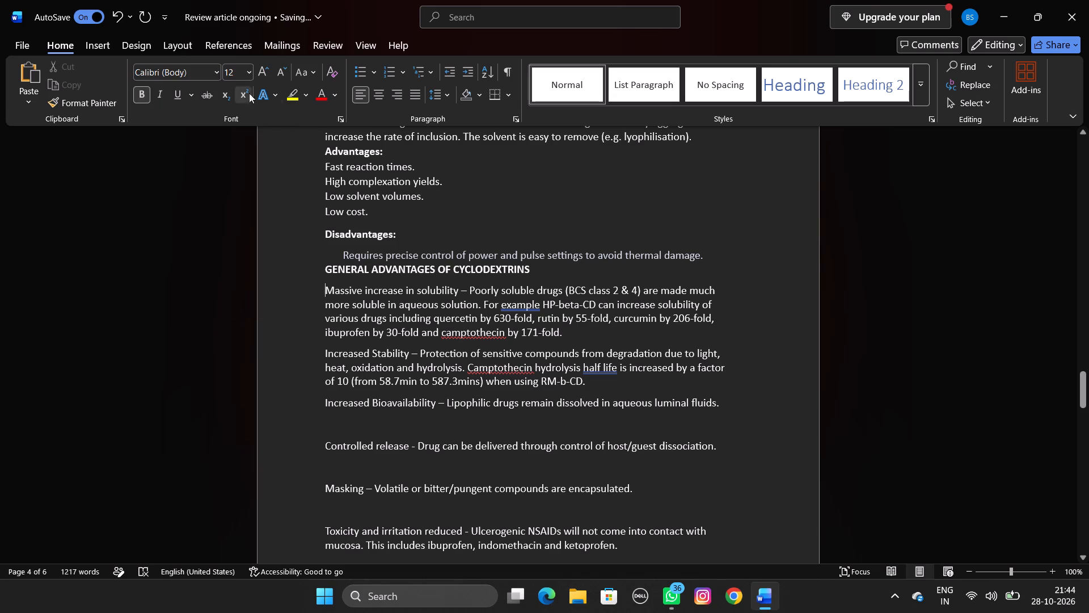
left_click(140, 94)
left_click(365, 75)
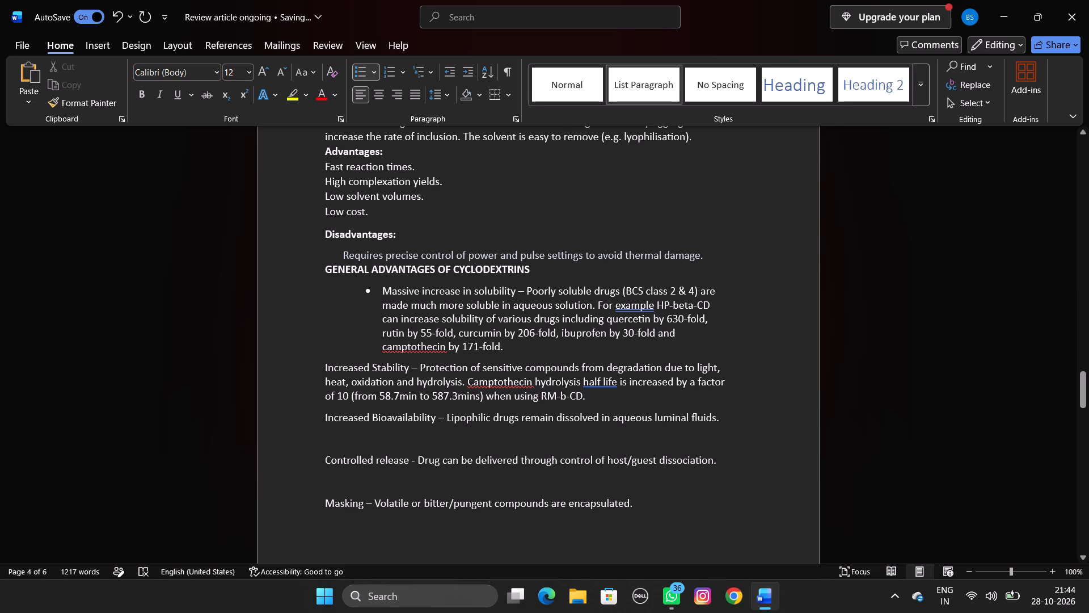
Apply the solid round bullet to all general advantages paragraphs, from Massive increase in solubility through High degree of safety.
right_click_drag(378, 296, 498, 492)
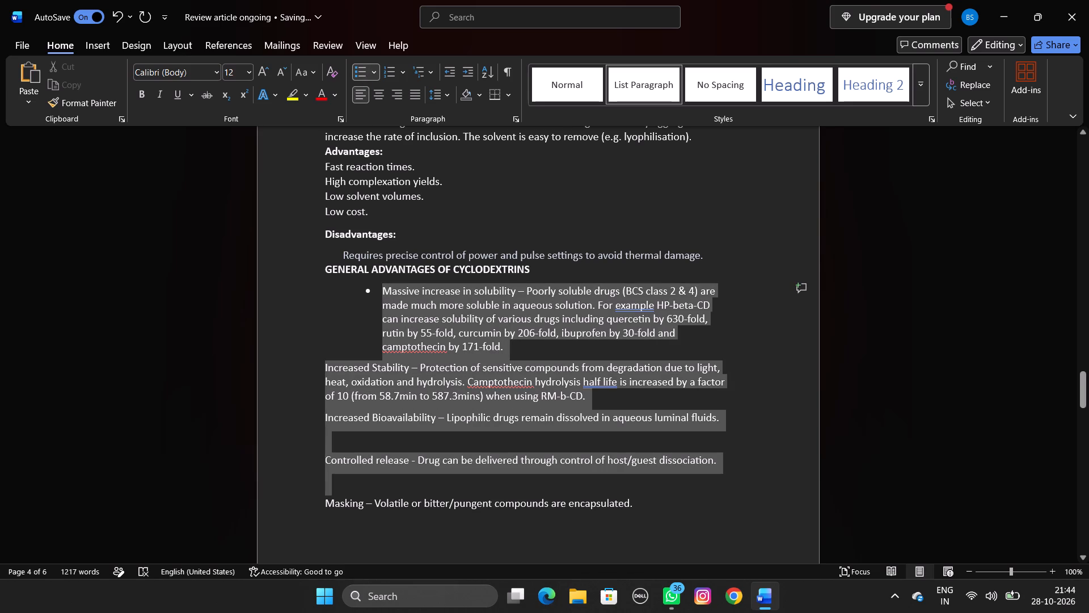
right_click_drag(498, 492, 682, 513)
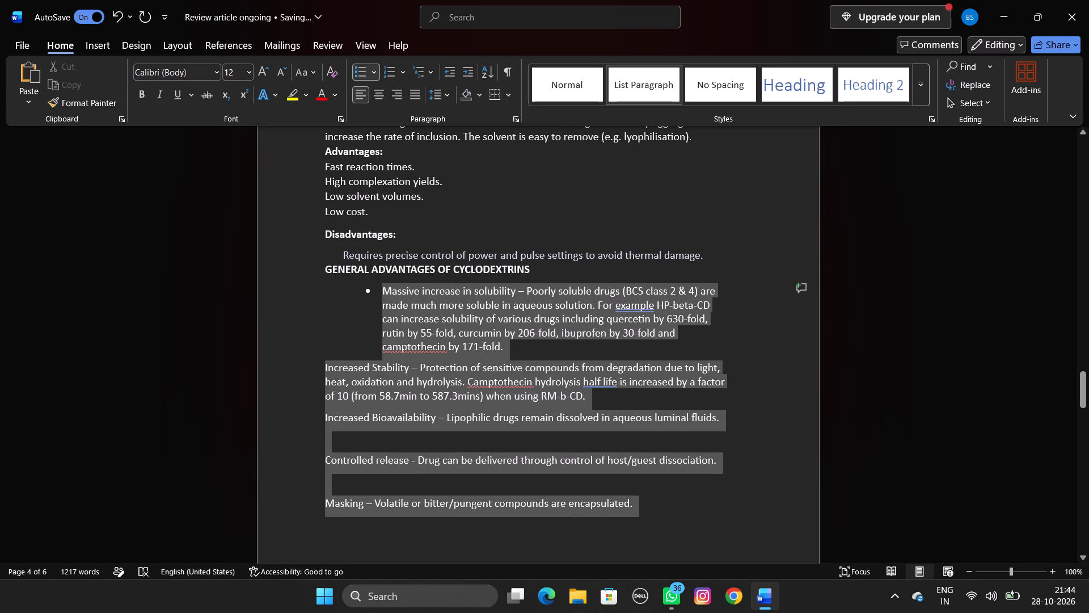
right_click_drag(682, 513, 716, 597)
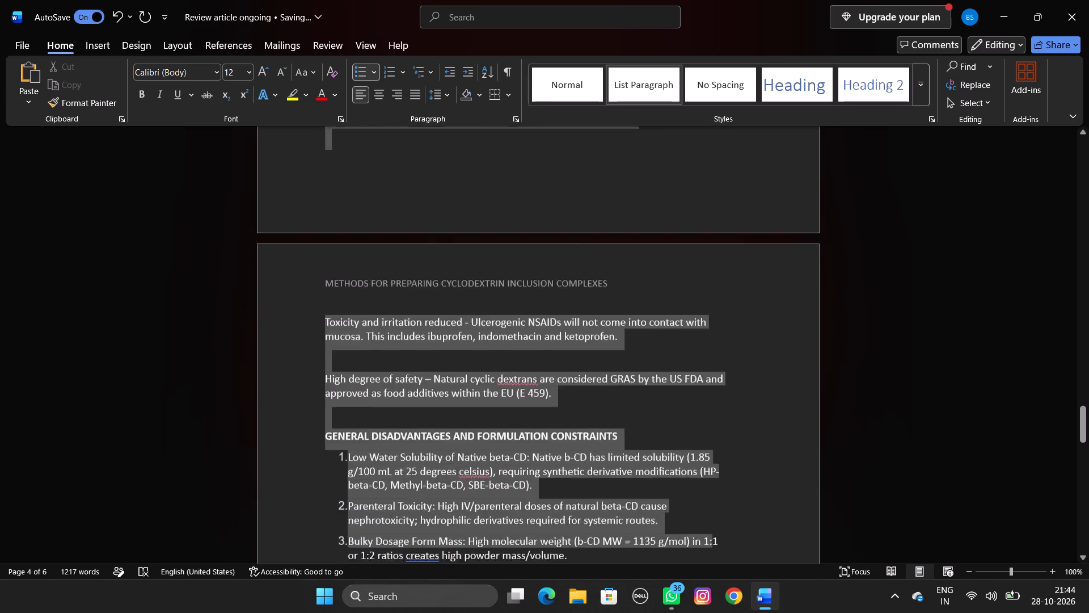
right_click_drag(716, 597, 695, 276)
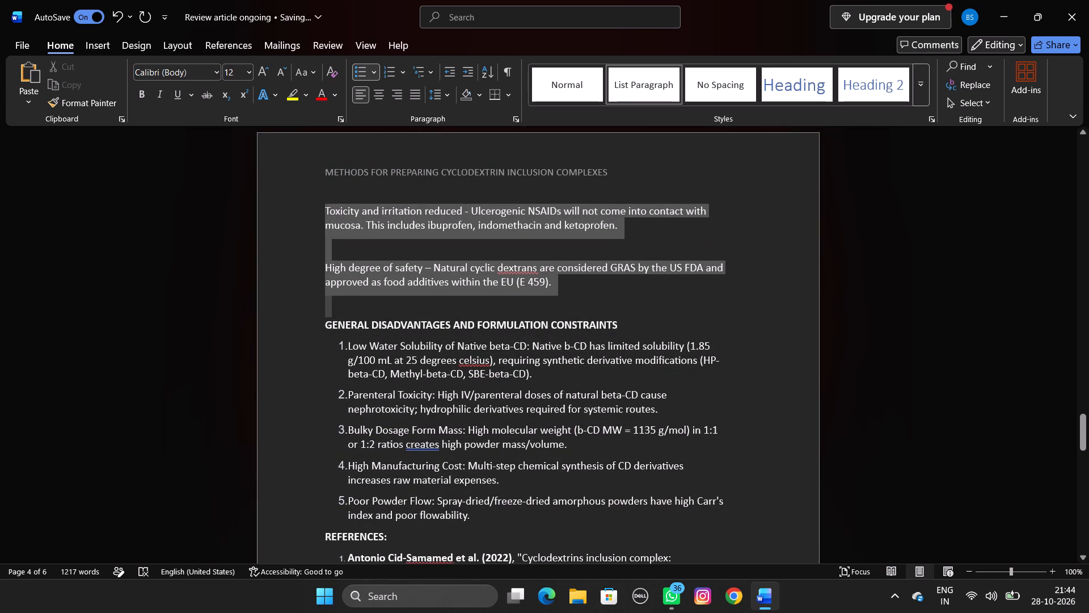
right_click_drag(695, 276, 695, 278)
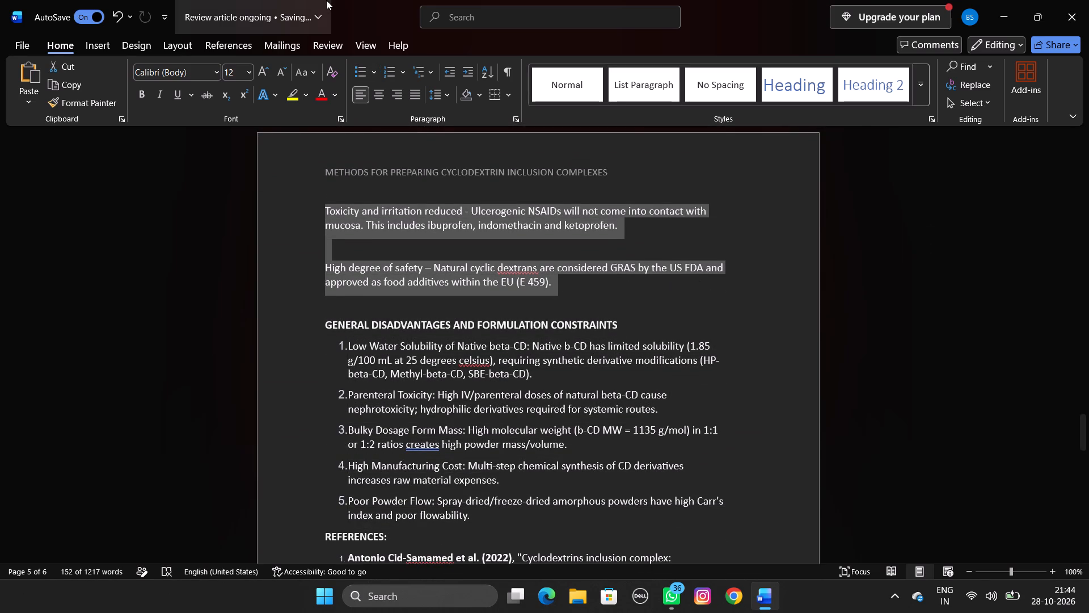
left_click(373, 74)
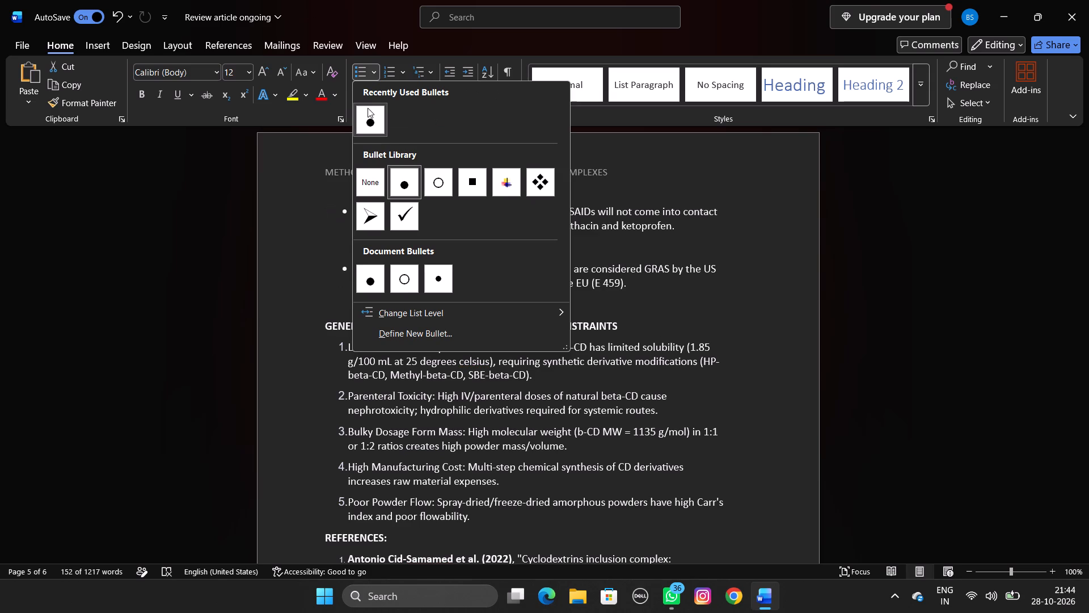
left_click(368, 108)
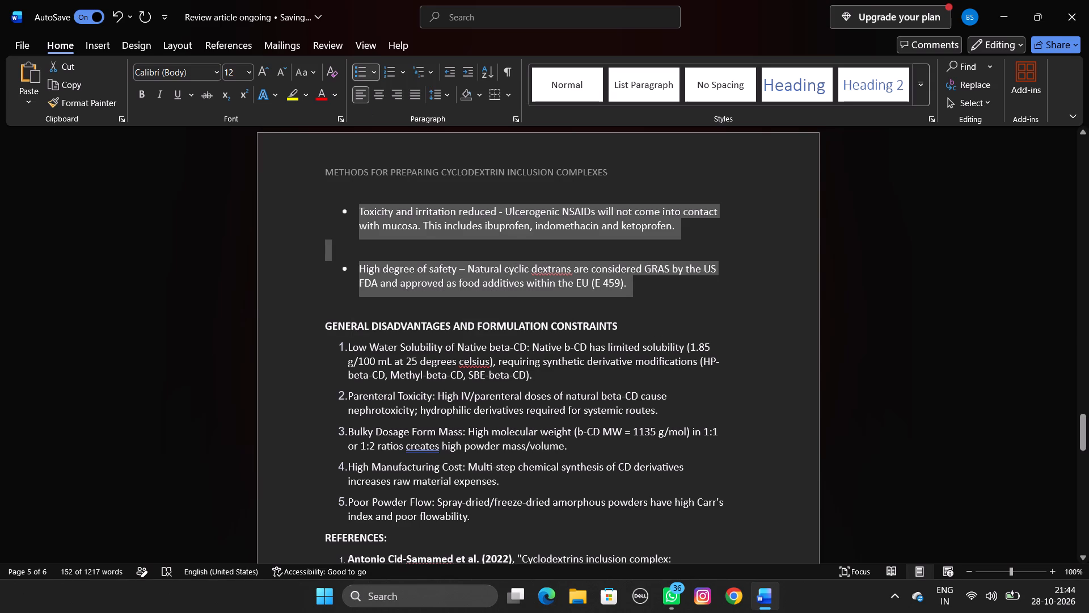
left_click(262, 320)
left_click(224, 334)
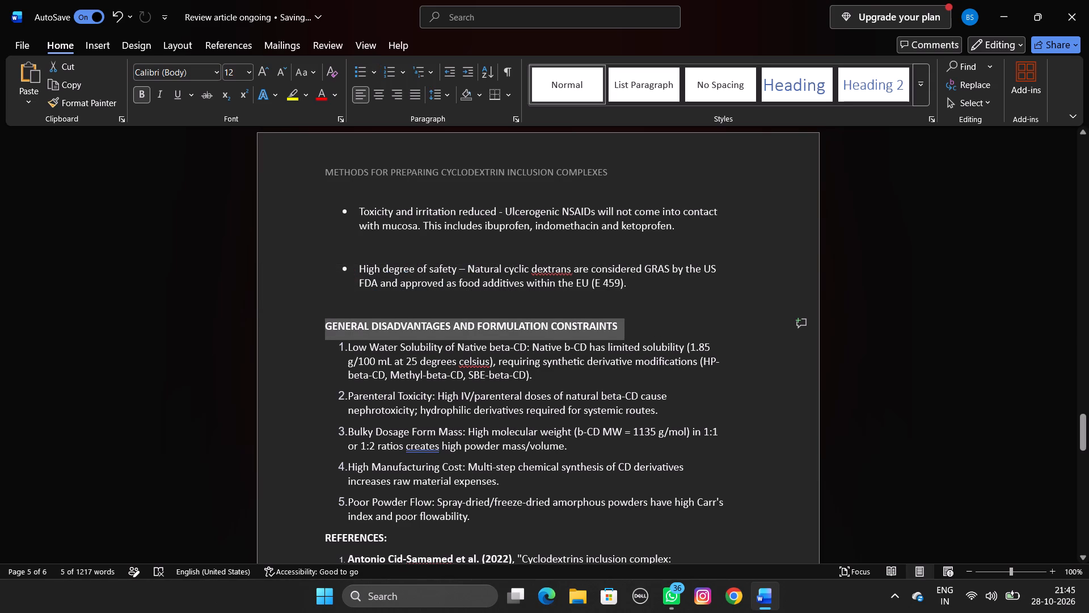
Remove the blank line above the Controlled release bullet in the general advantages list.
scroll(350, 330, "up", 2)
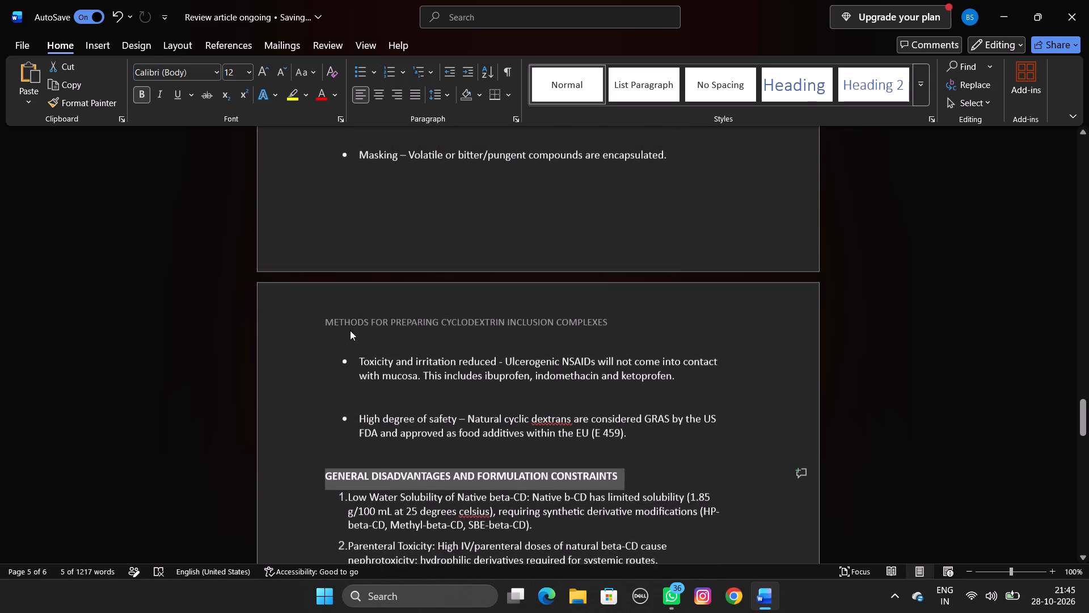
scroll(350, 330, "up", 3)
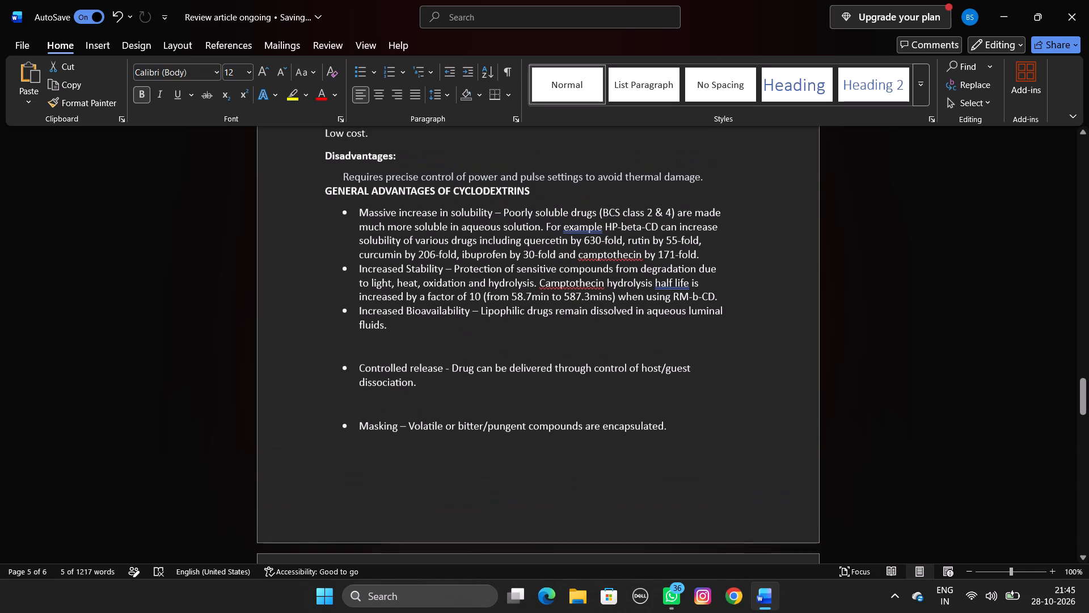
left_click(334, 369)
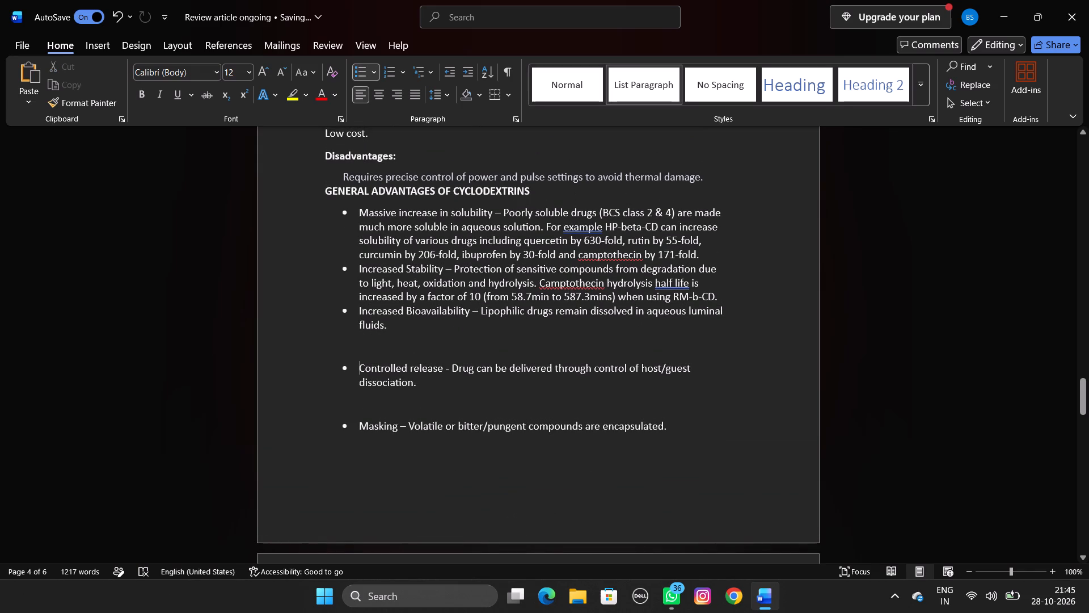
left_click(334, 369)
left_click(344, 368)
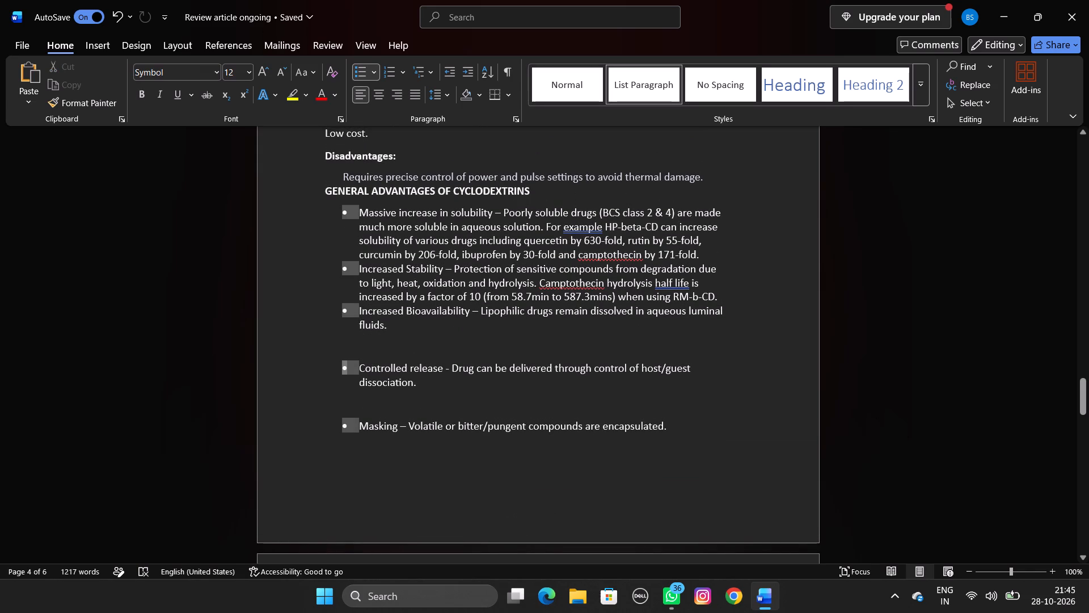
left_click(352, 366)
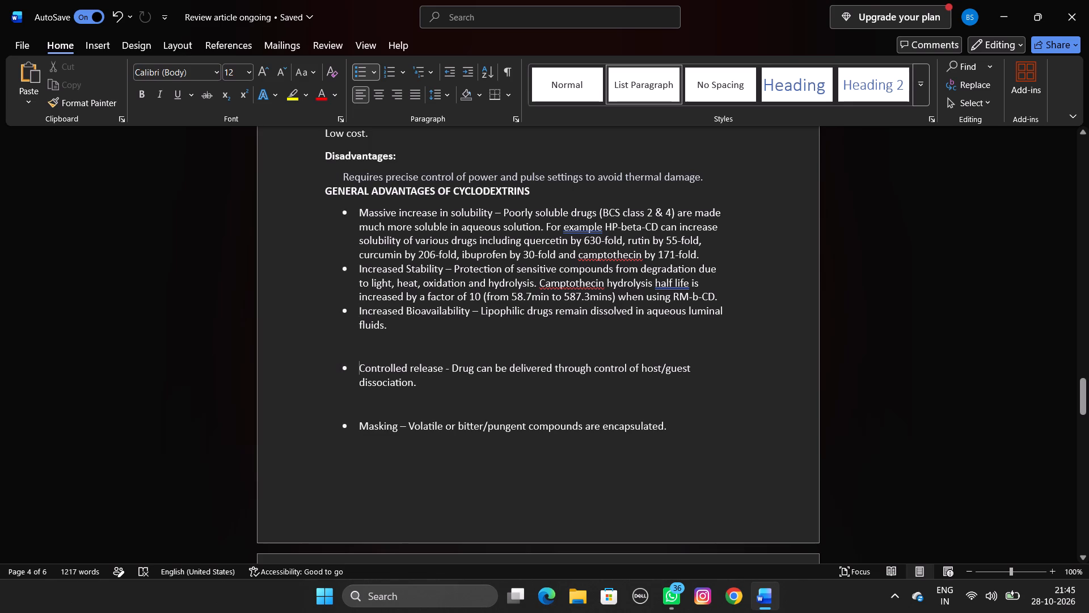
left_click(390, 342)
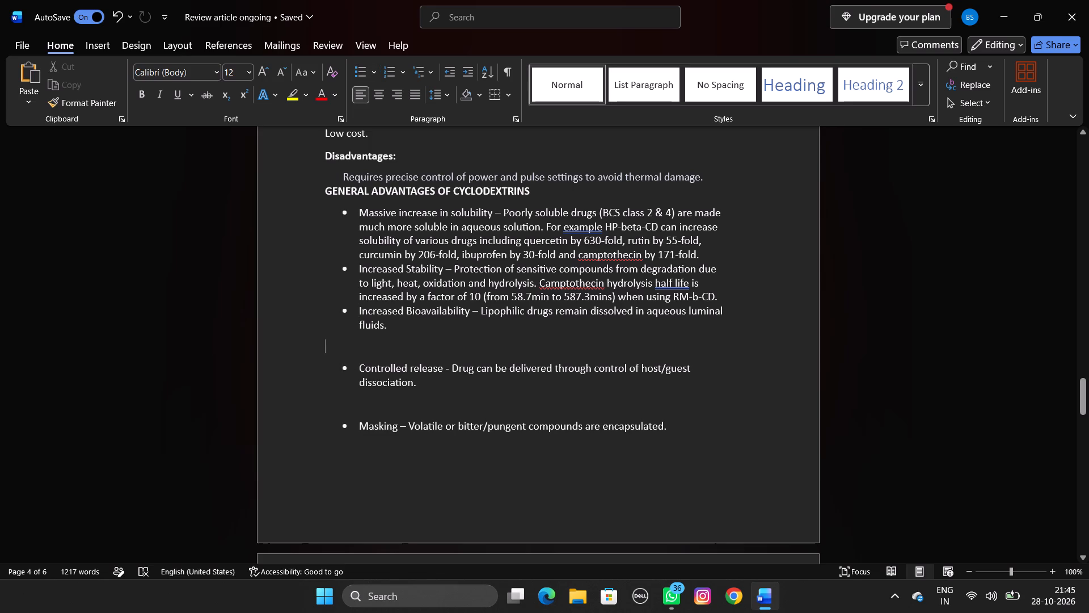
key("BackSpace")
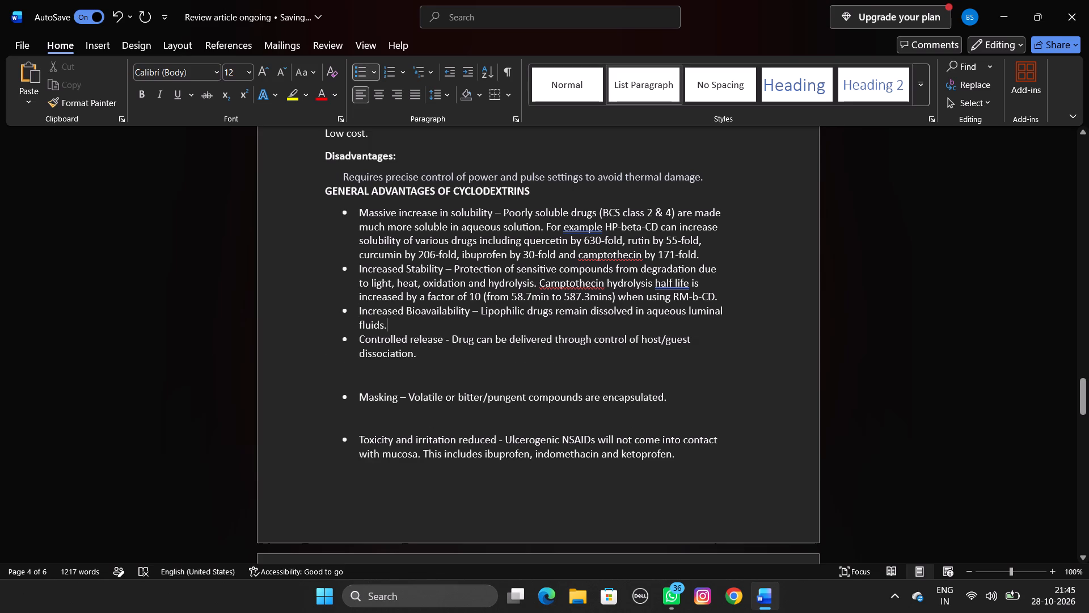
Remove the blank lines above the Masking, Toxicity and irritation reduced, and High degree of safety bullets.
left_click(372, 371)
key("BackSpace")
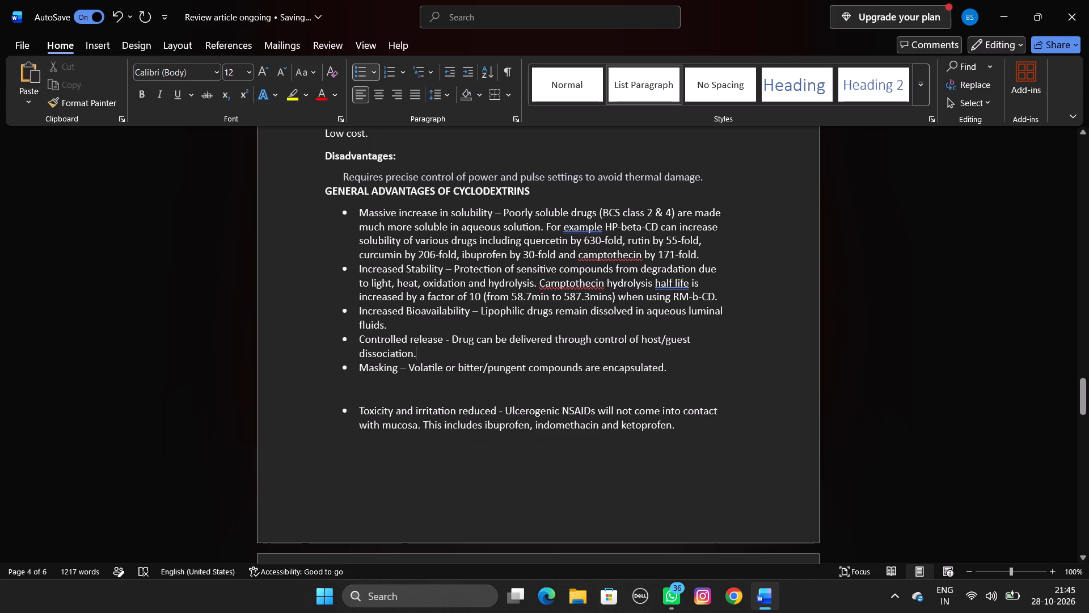
left_click(380, 389)
key("BackSpace")
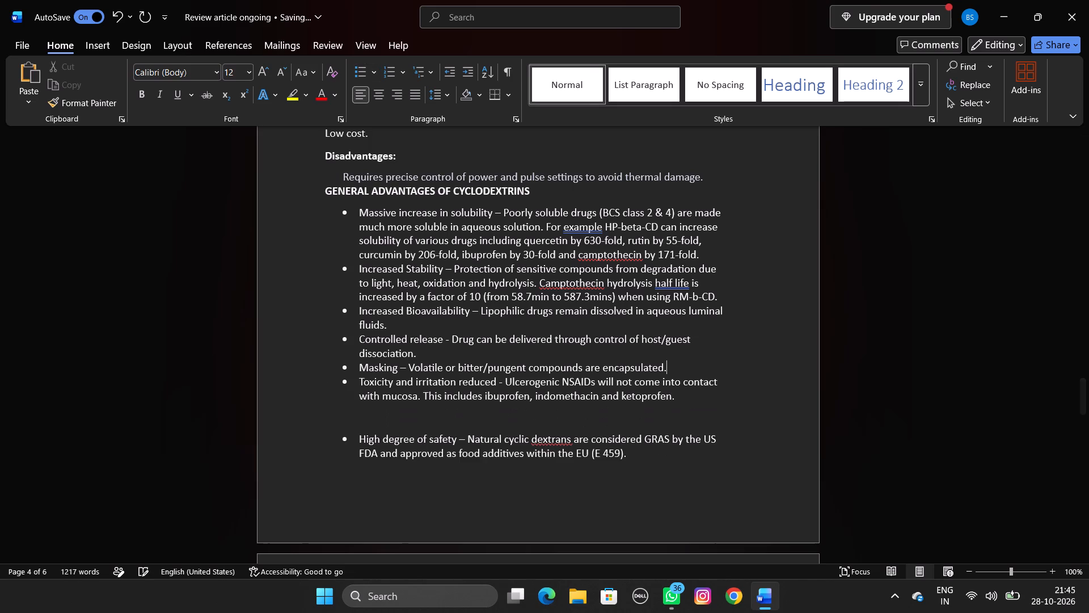
left_click(390, 420)
key("BackSpace")
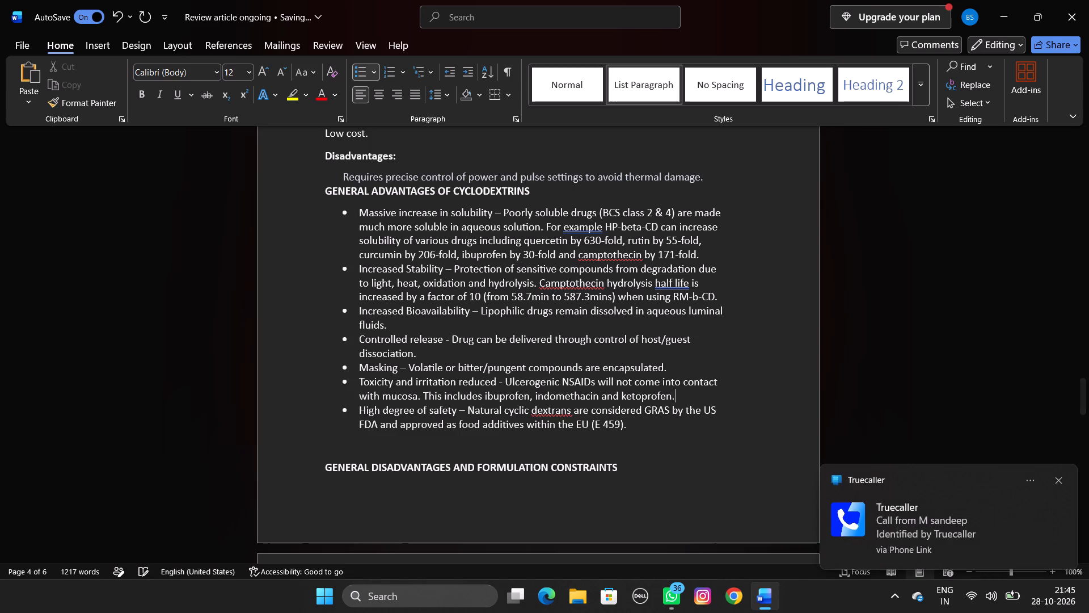
Delete the five numbered paragraphs on general disadvantages, from Low Water Solubility of Native beta-CD through Poor Powder Flow.
scroll(373, 489, "down", 1)
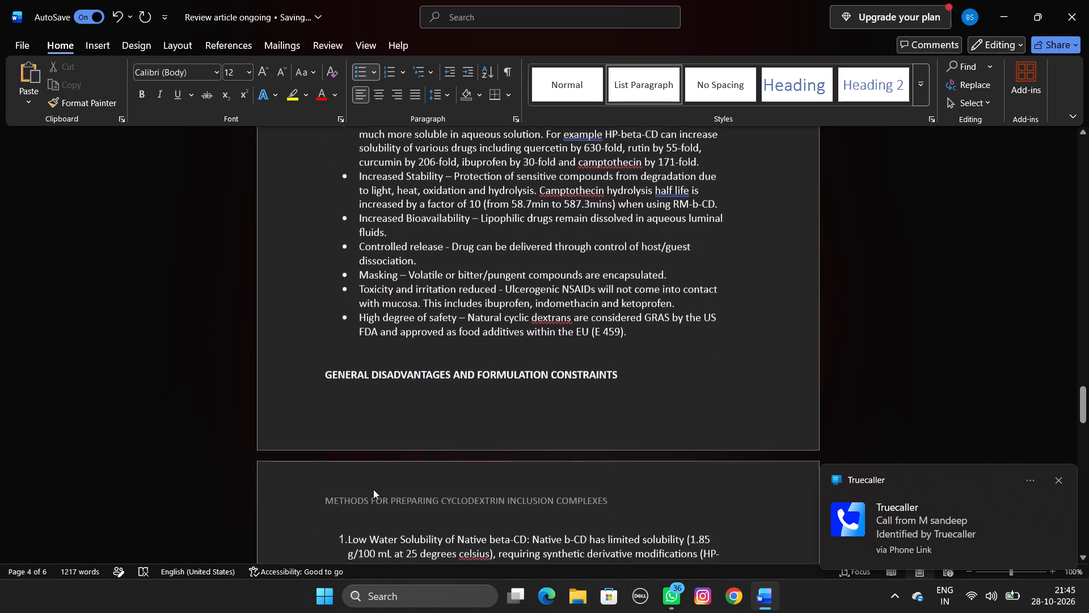
scroll(373, 489, "down", 1)
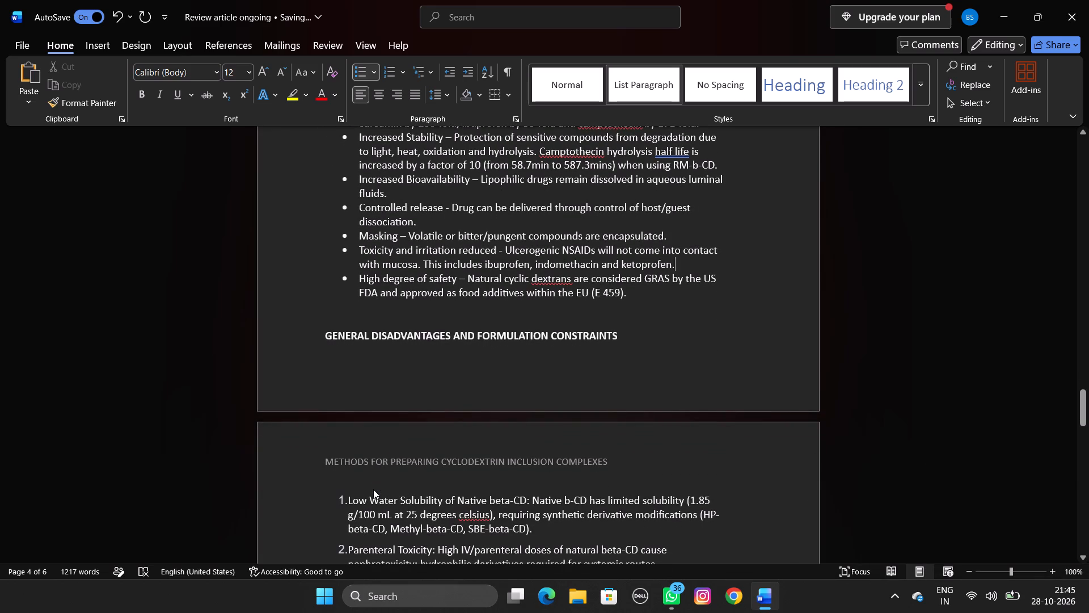
scroll(373, 489, "down", 3)
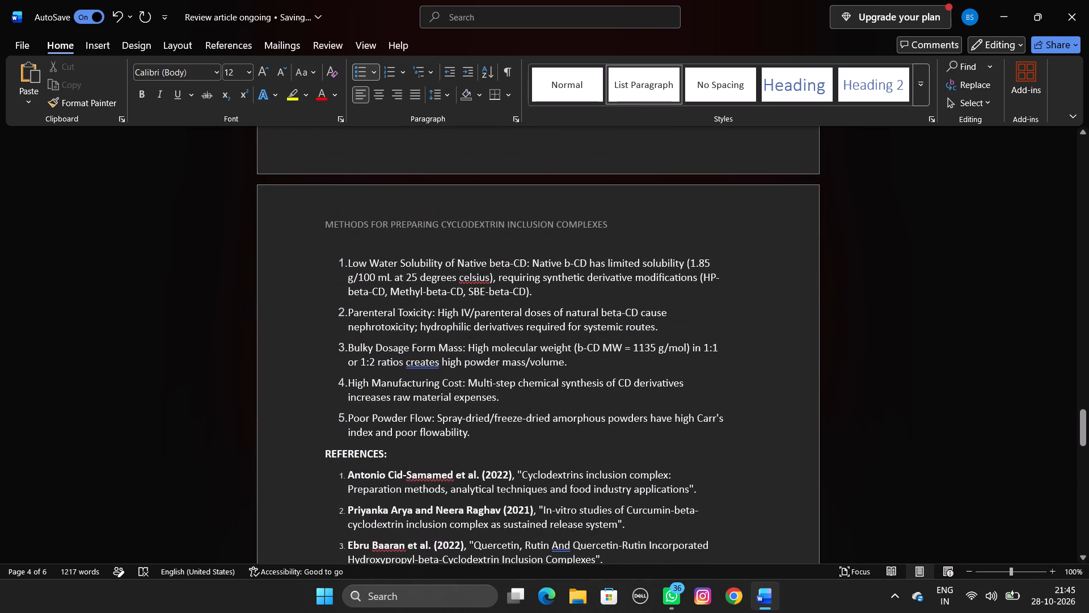
right_click_drag(473, 434, 283, 250)
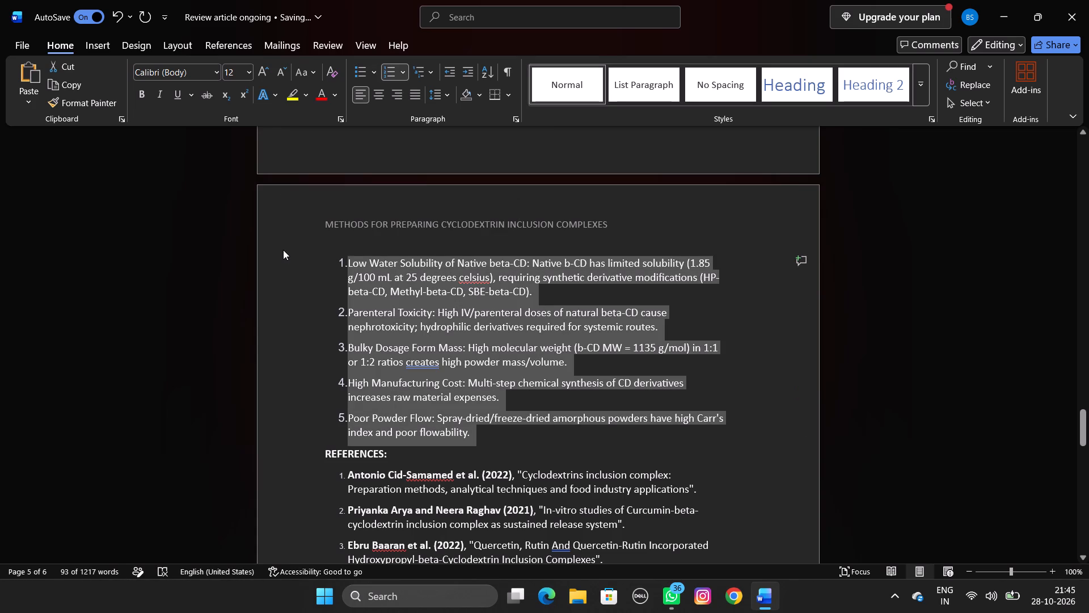
key("BackSpace")
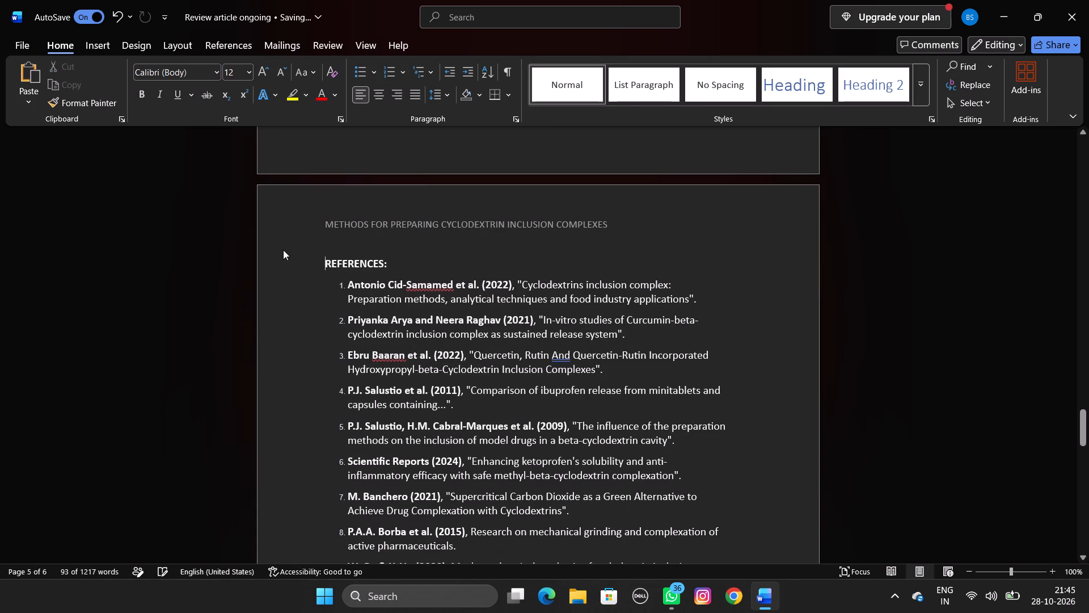
Place the text cursor in the General Disadvantages and Formulation Constraints heading.
scroll(370, 230, "up", 1)
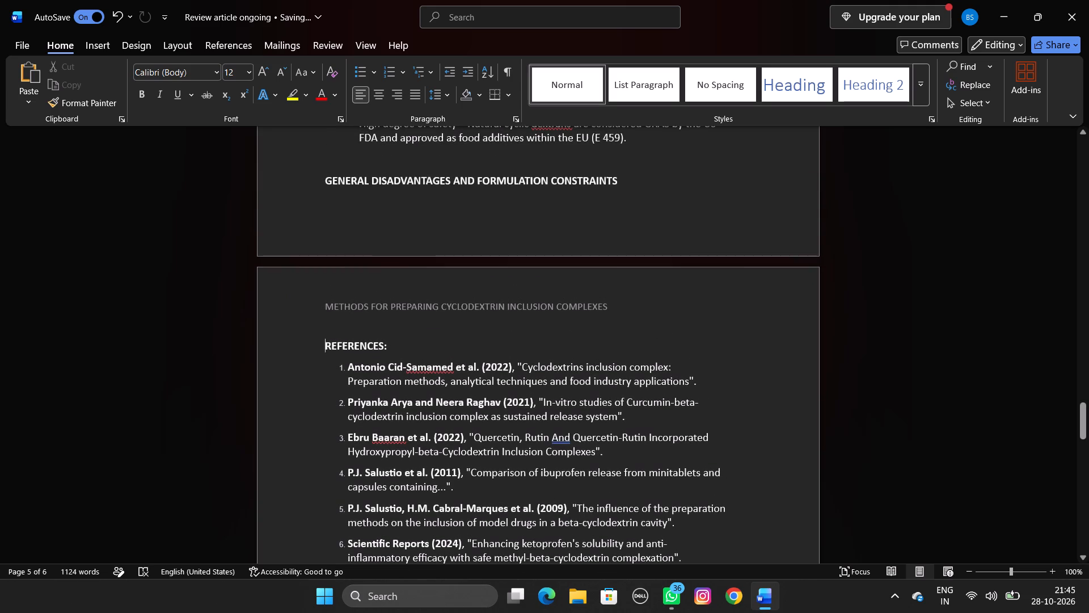
left_click(347, 226)
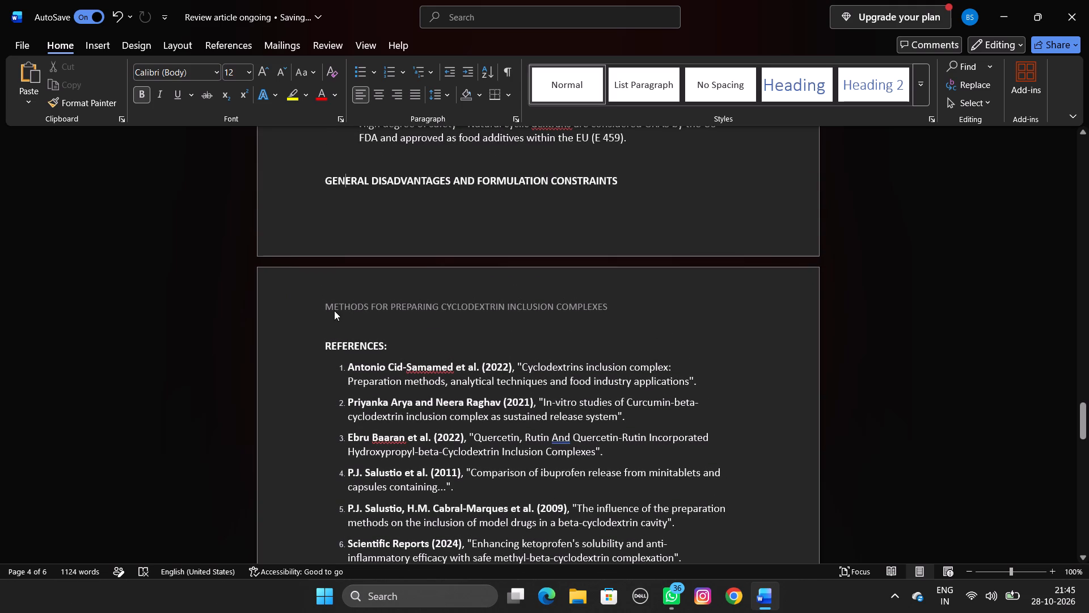
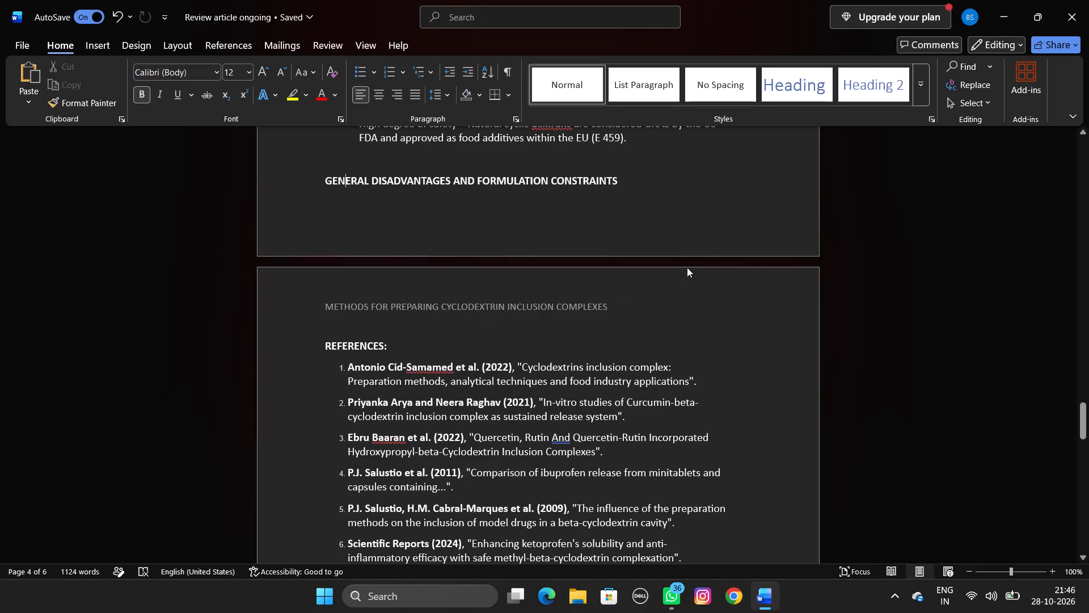
Insert a new blank paragraph directly after the General Disadvantages and Formulation Constraints heading.
left_click(360, 212)
left_click(621, 180)
key("Return")
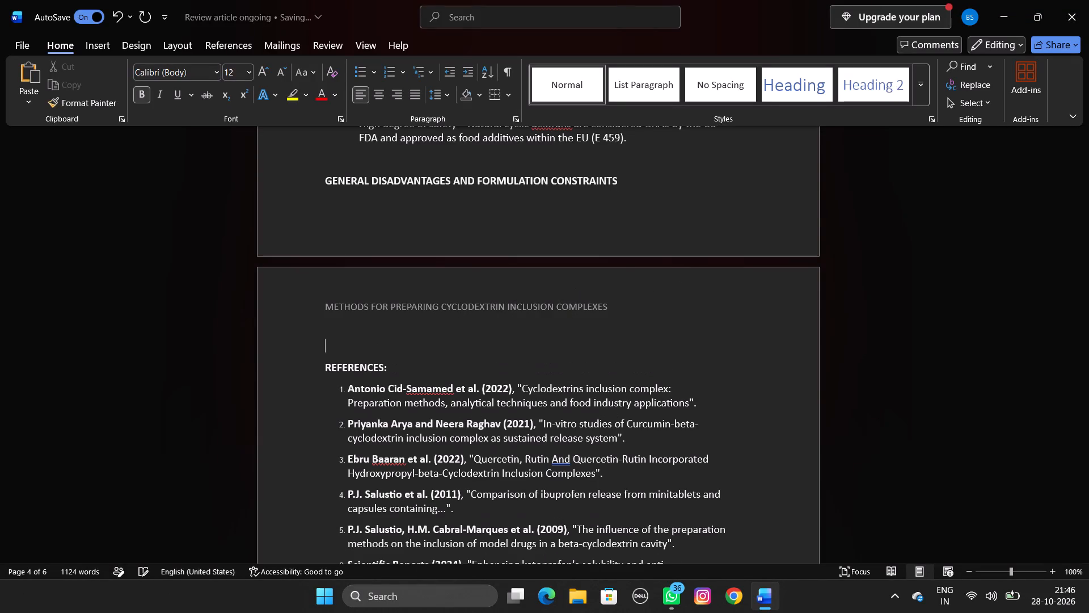
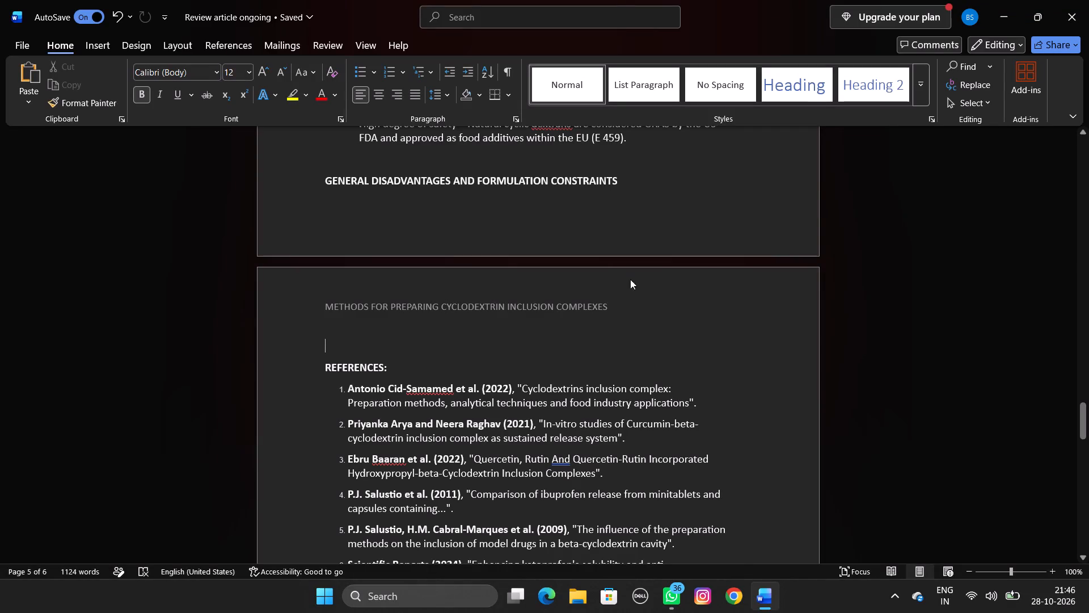
Delete the General Disadvantages and Formulation Constraints heading above the references section.
left_click_drag(631, 180, 290, 205)
key("BackSpace")
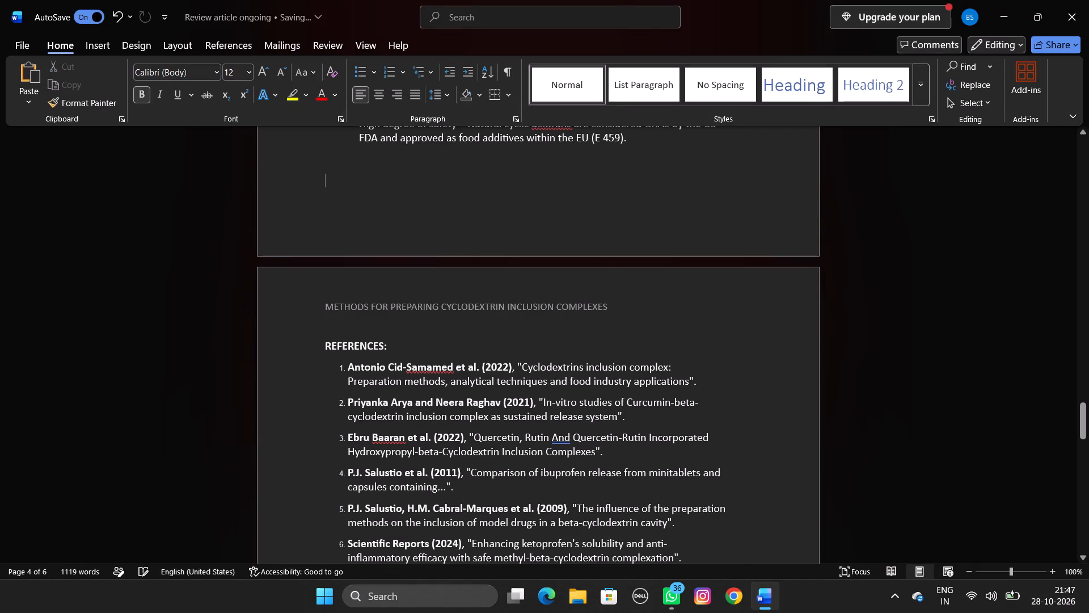
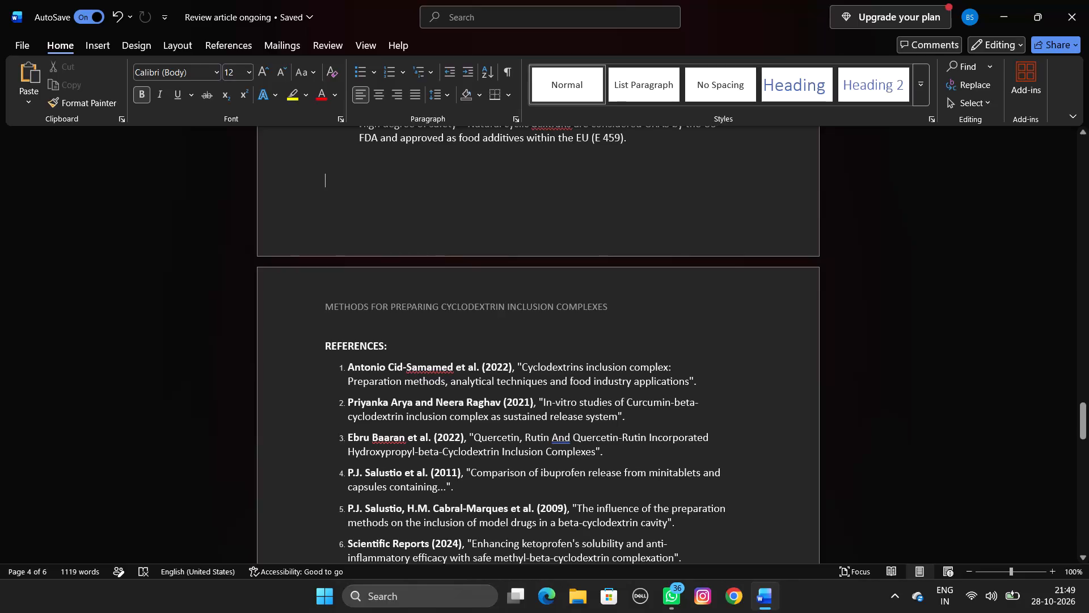
Paste the reworded Disadvantages and Considerations for Formulation section, with its heading and five numbered points, between the advantages list and the references.
key("ctrl+v")
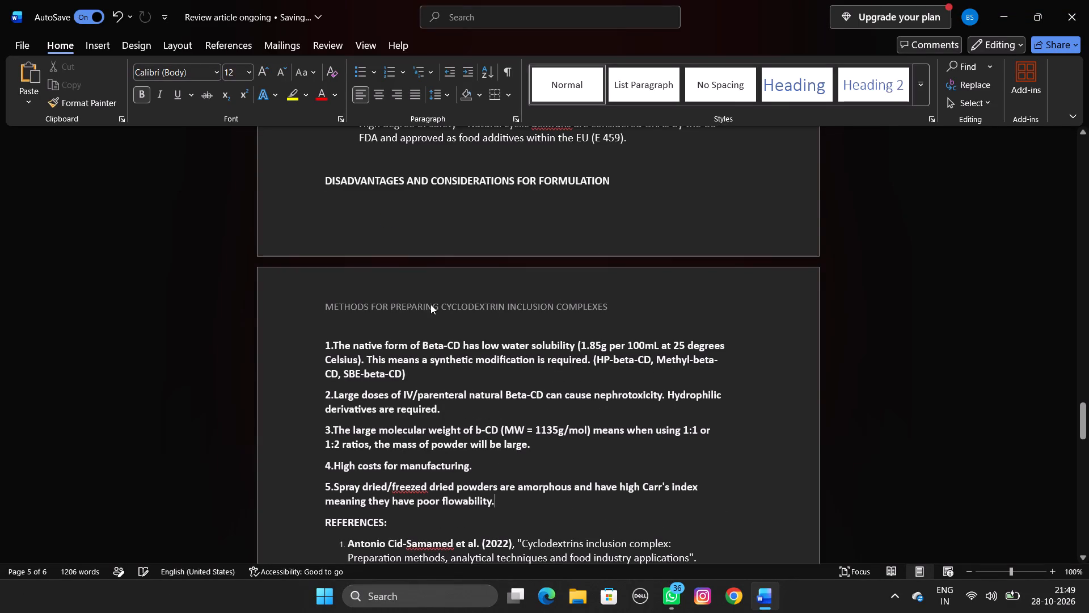
Review the article from the pasted disadvantages section and references back through the preparation methods to Co-Precipitation and Kneading.
scroll(464, 394, "down", 4)
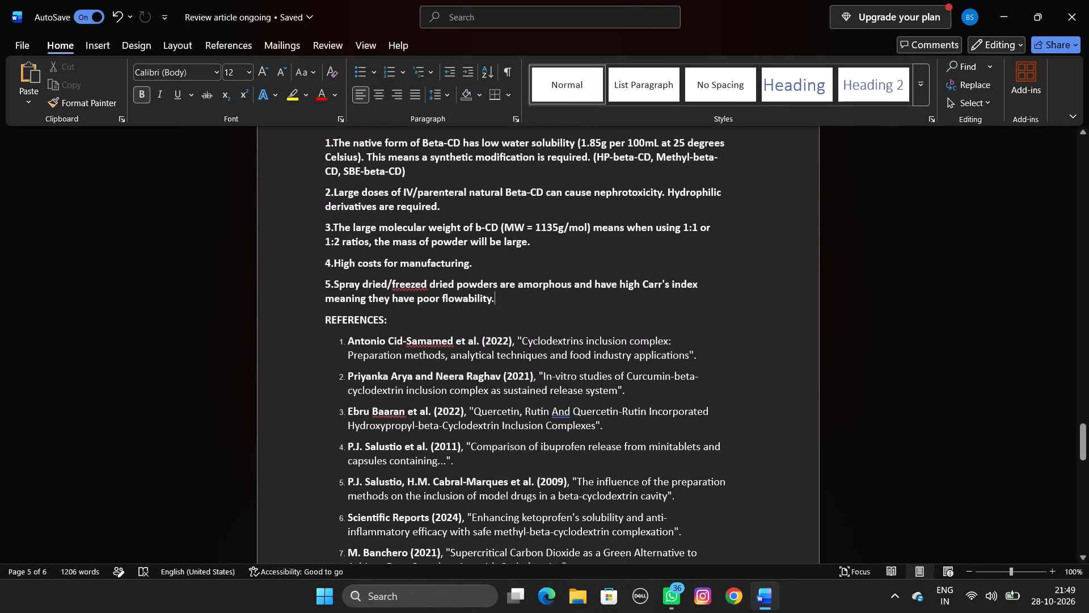
scroll(464, 394, "down", 1)
scroll(464, 394, "up", 3)
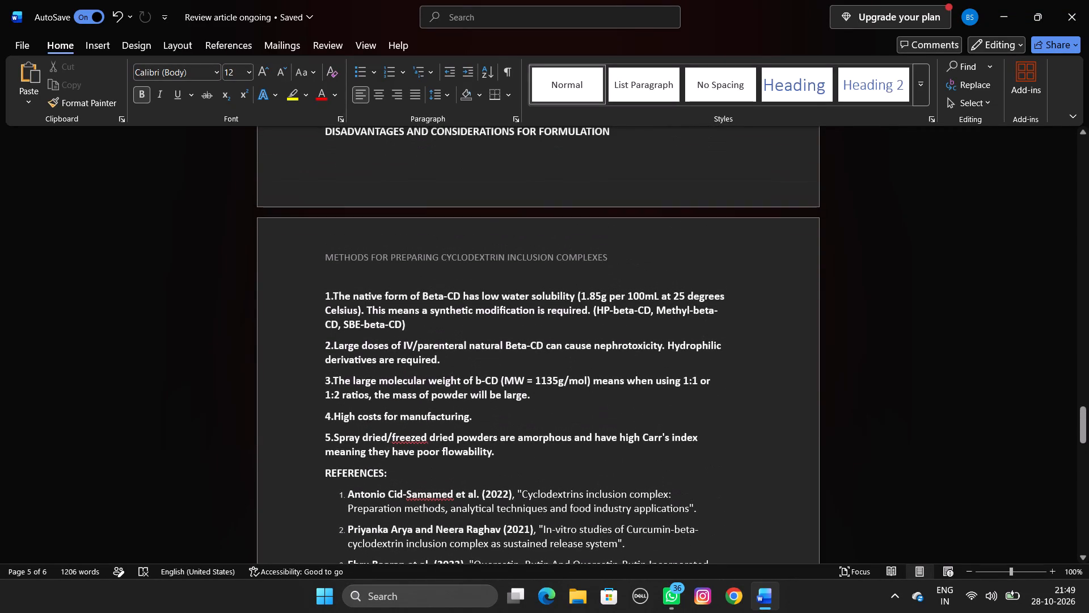
scroll(464, 394, "up", 4)
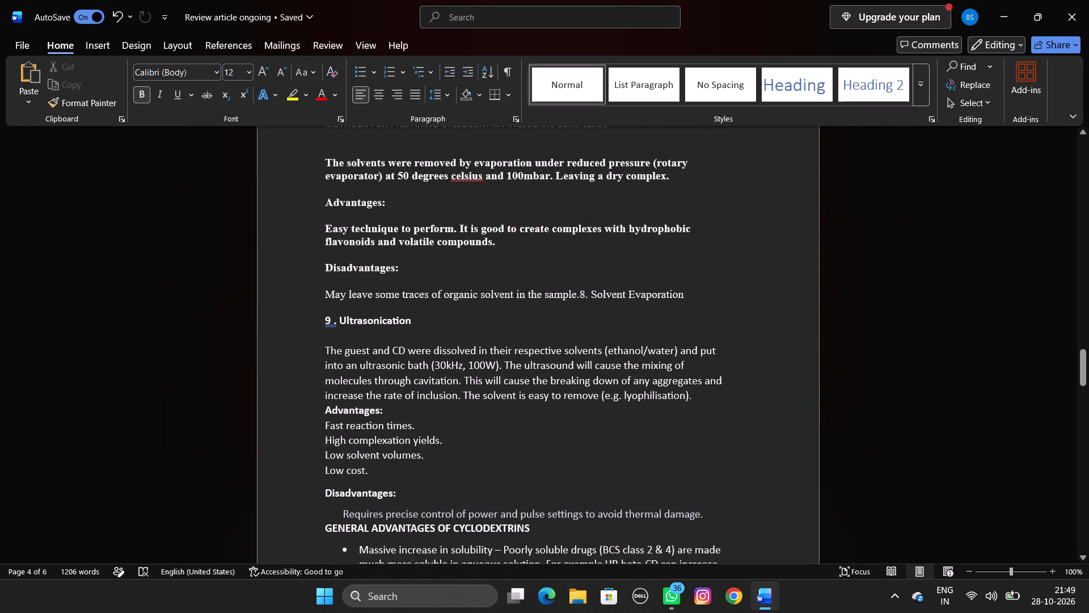
scroll(464, 394, "up", 5)
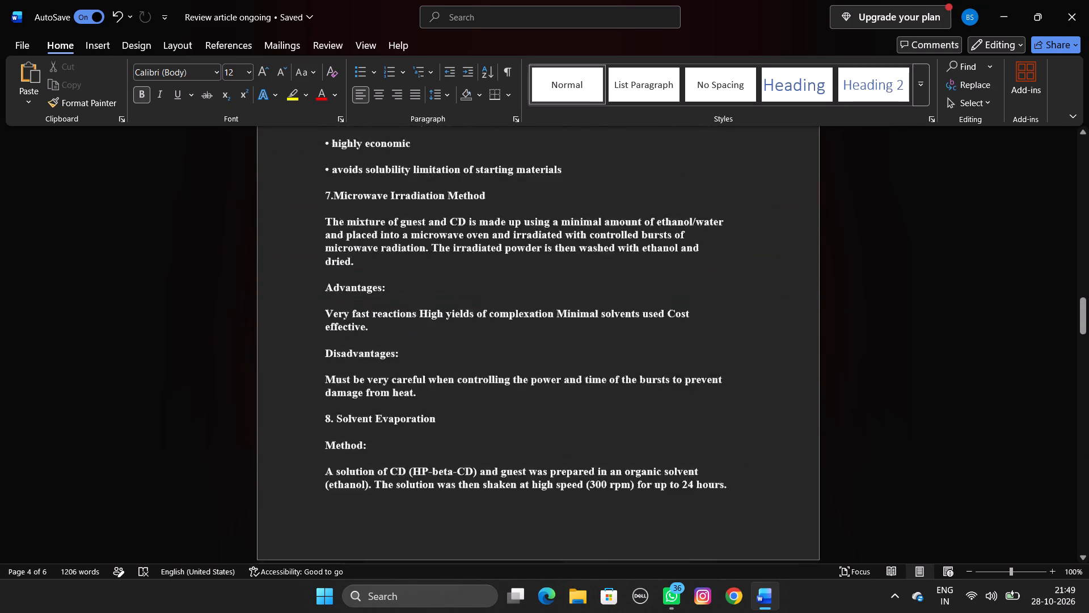
scroll(464, 394, "up", 9)
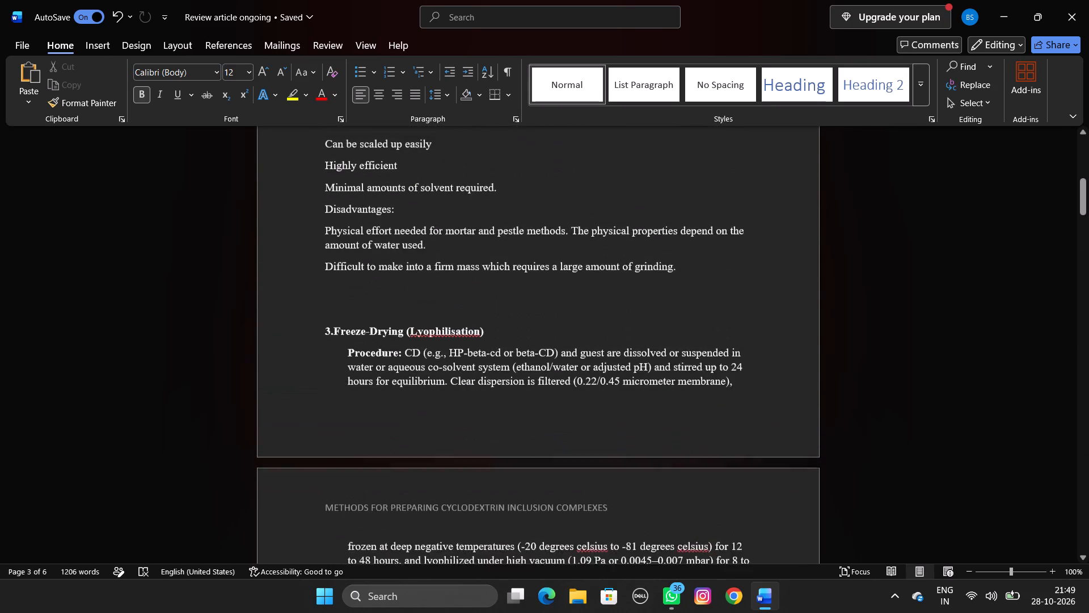
scroll(464, 394, "up", 10)
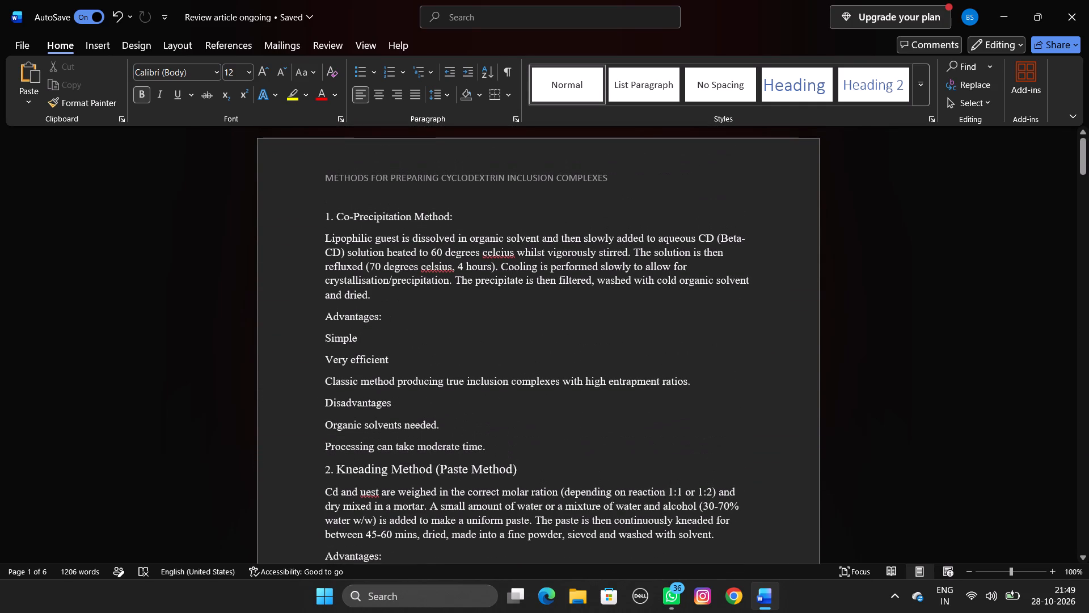
scroll(464, 394, "down", 1)
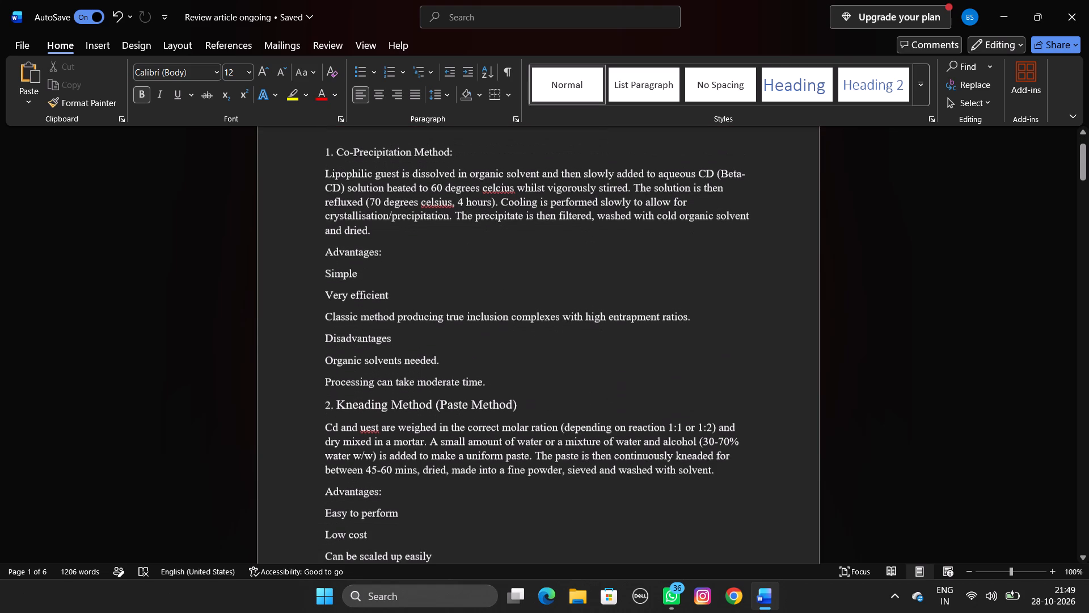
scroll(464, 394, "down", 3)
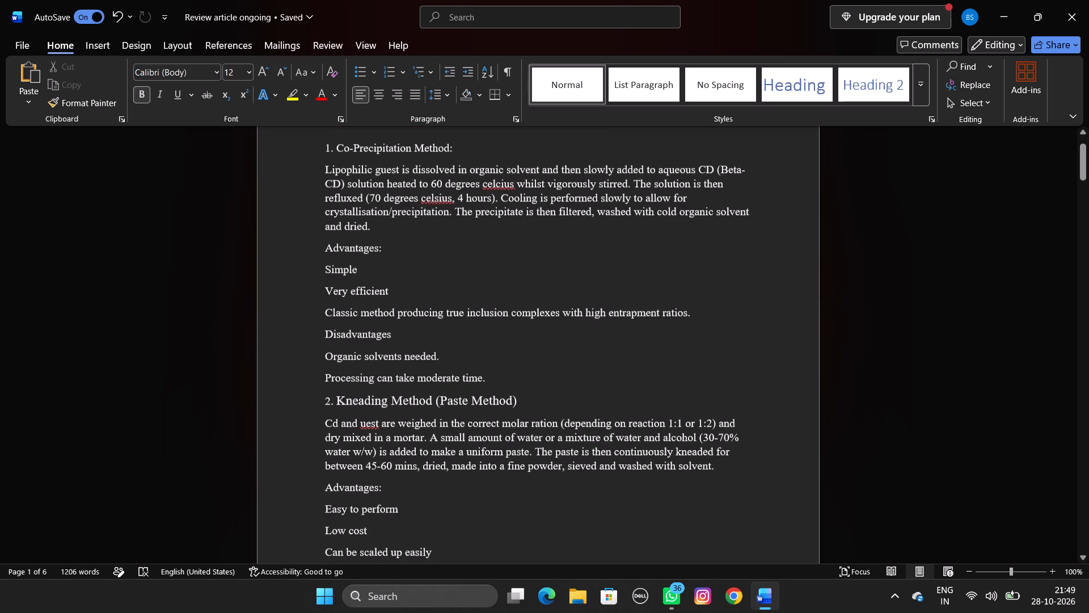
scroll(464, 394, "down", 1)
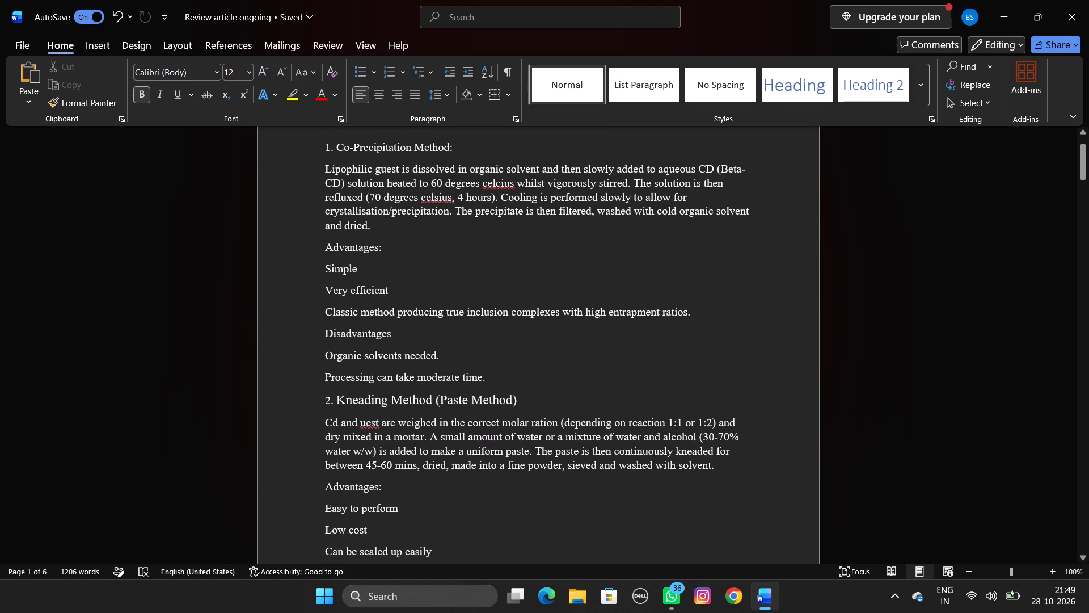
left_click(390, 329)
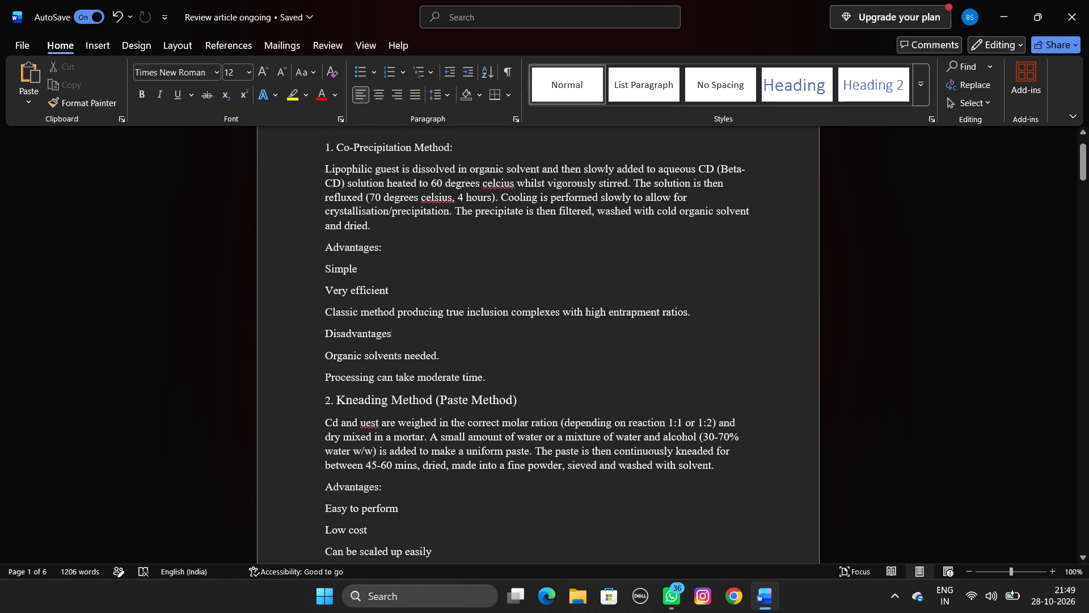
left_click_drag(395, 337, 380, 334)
Make the Disadvantages and Advantages labels under the Co-Precipitation Method bold.
left_click_drag(380, 334, 289, 330)
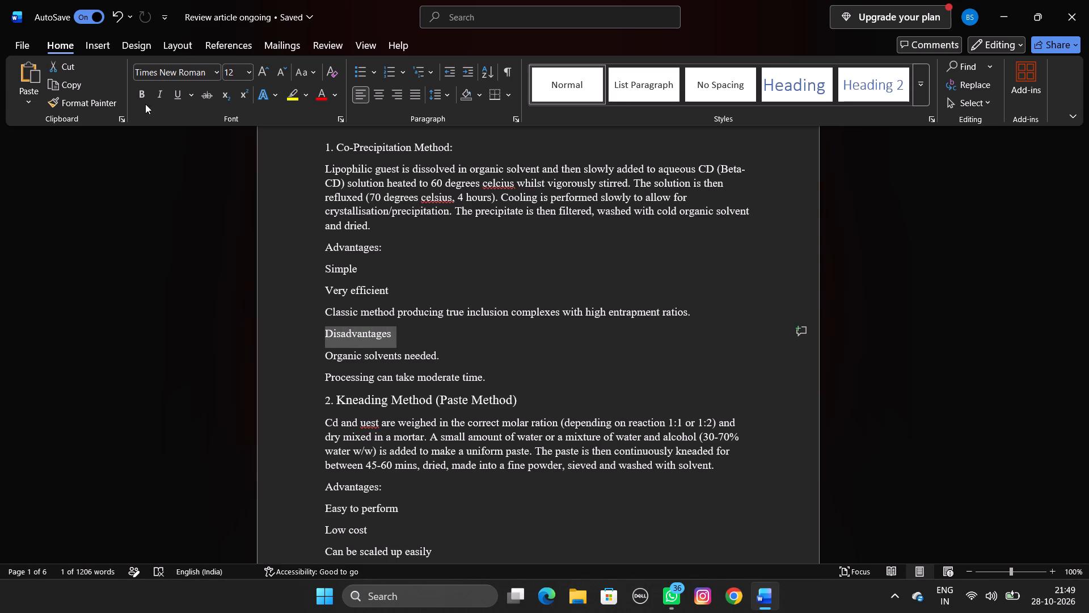
left_click(140, 96)
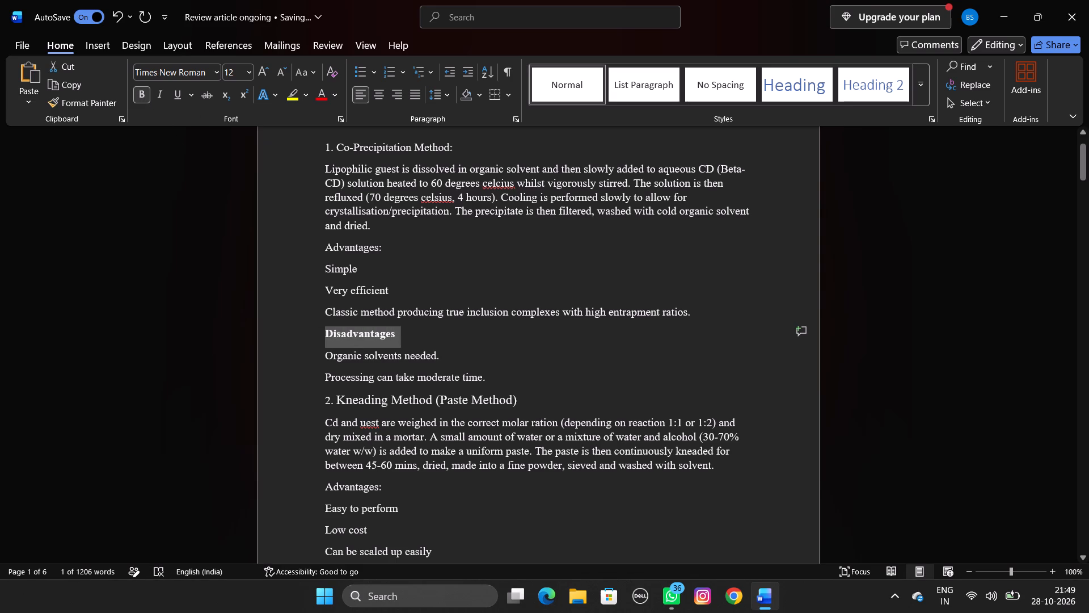
left_click(387, 248)
right_click_drag(387, 248, 313, 246)
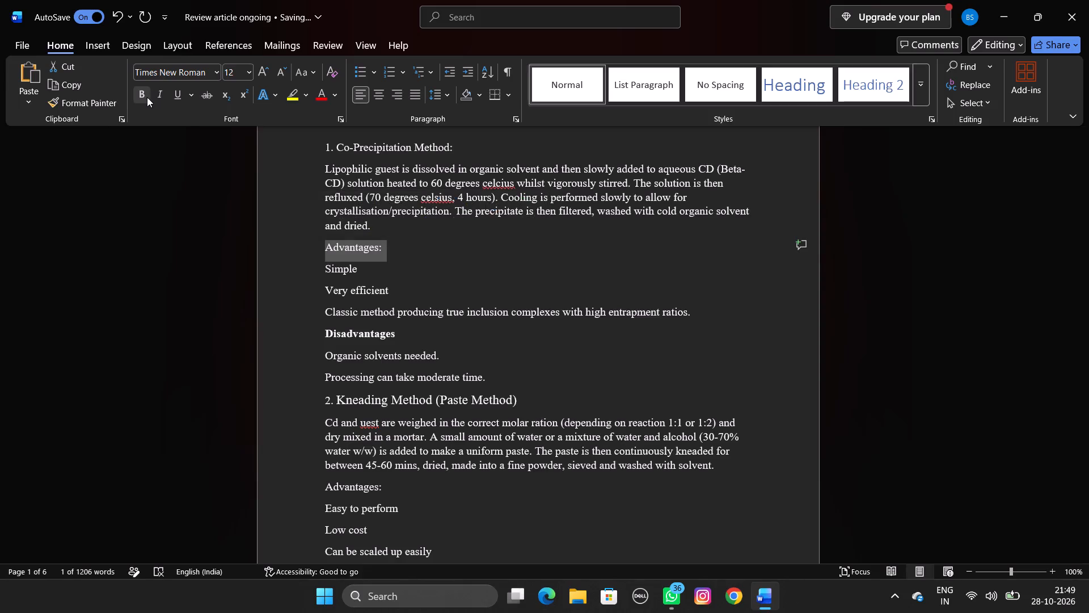
left_click(143, 97)
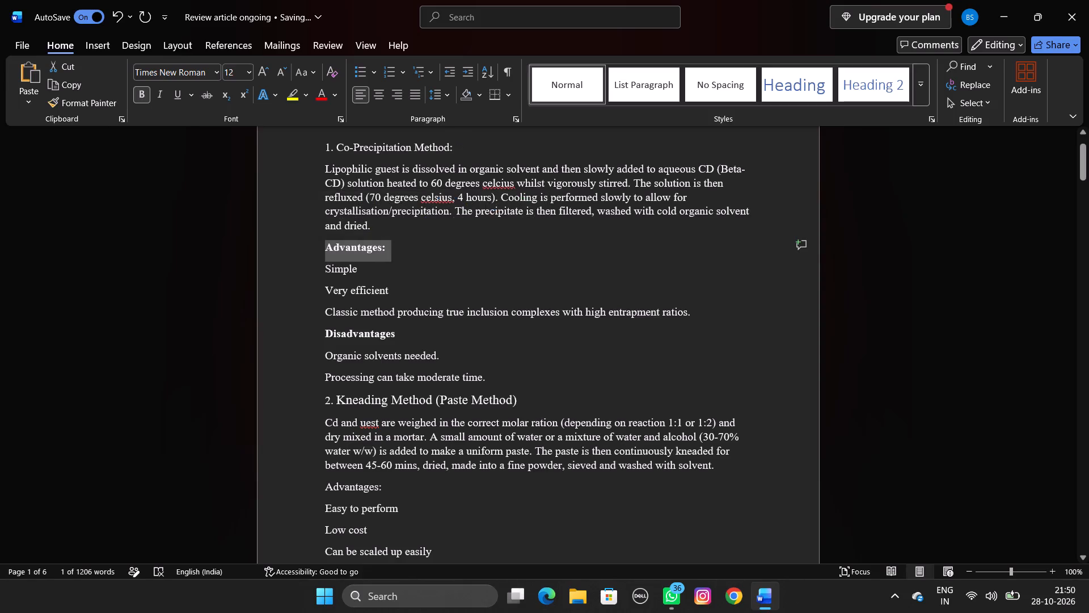
Make the heading "1. Co-Precipitation Method:" bold.
left_click_drag(457, 144, 353, 142)
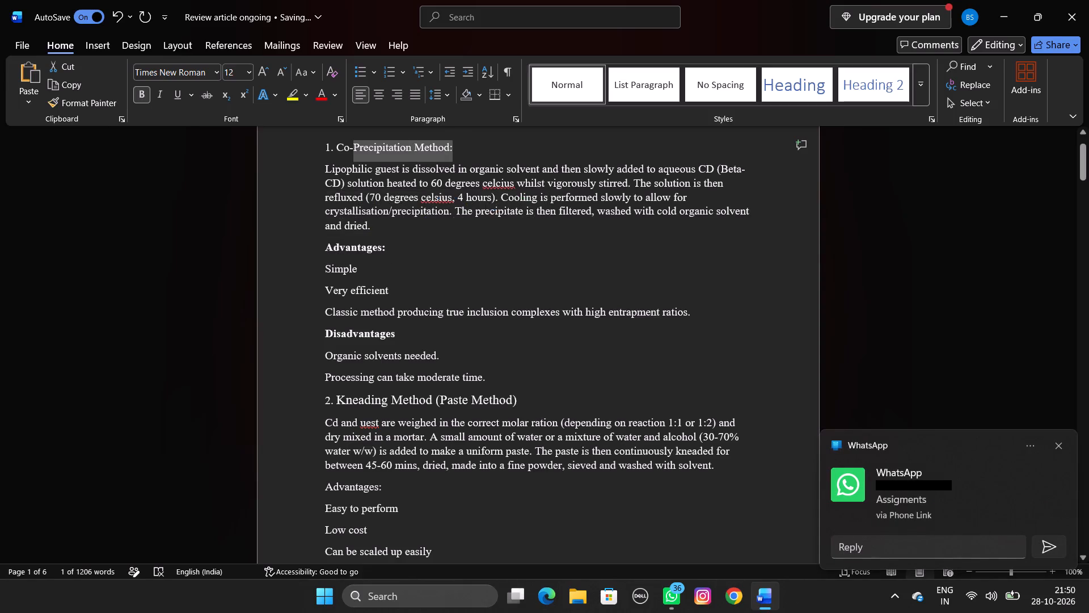
left_click_drag(353, 142, 297, 145)
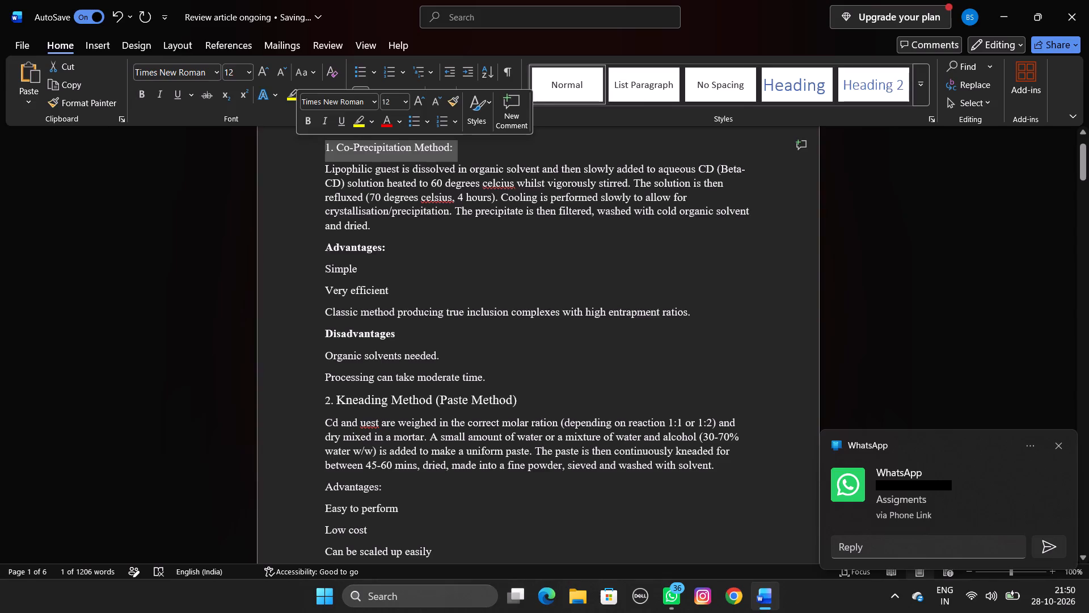
left_click(143, 95)
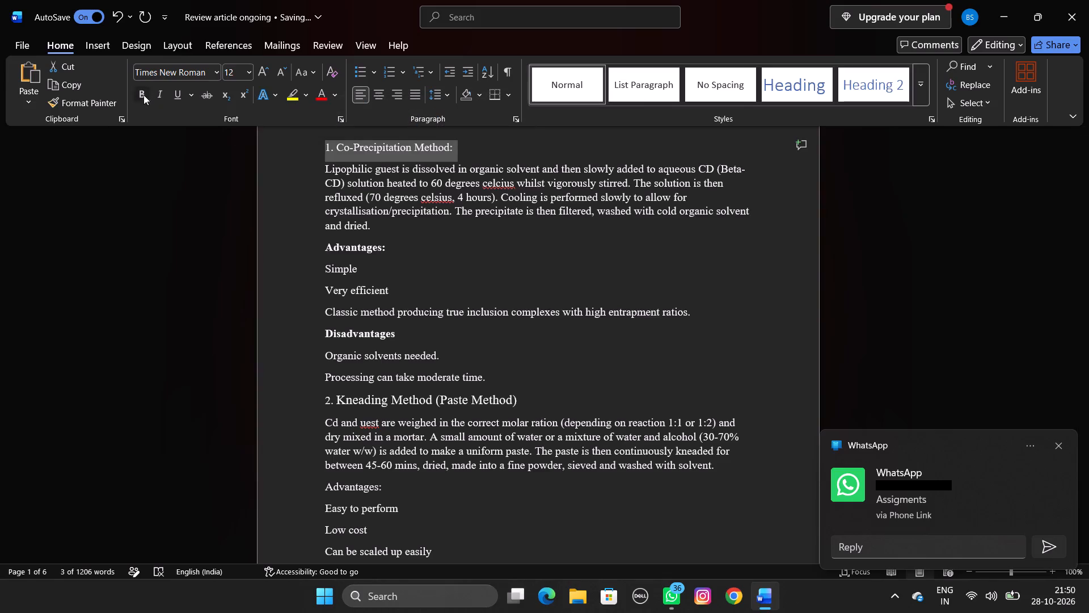
Make the Advantages and Disadvantages labels under the Kneading Method (Paste Method) bold.
scroll(406, 281, "down", 1)
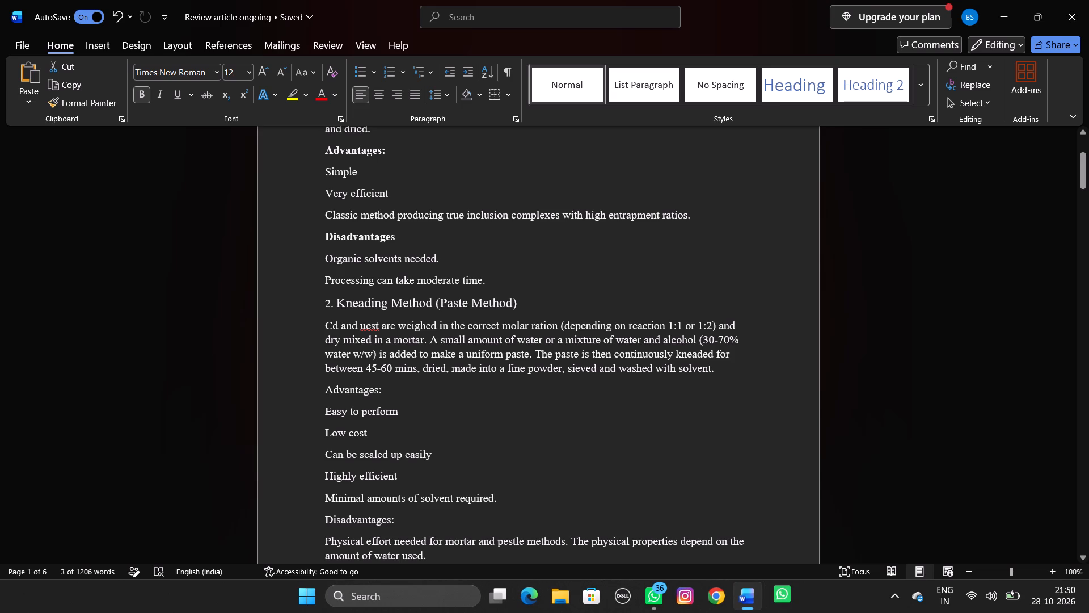
left_click_drag(385, 391, 332, 391)
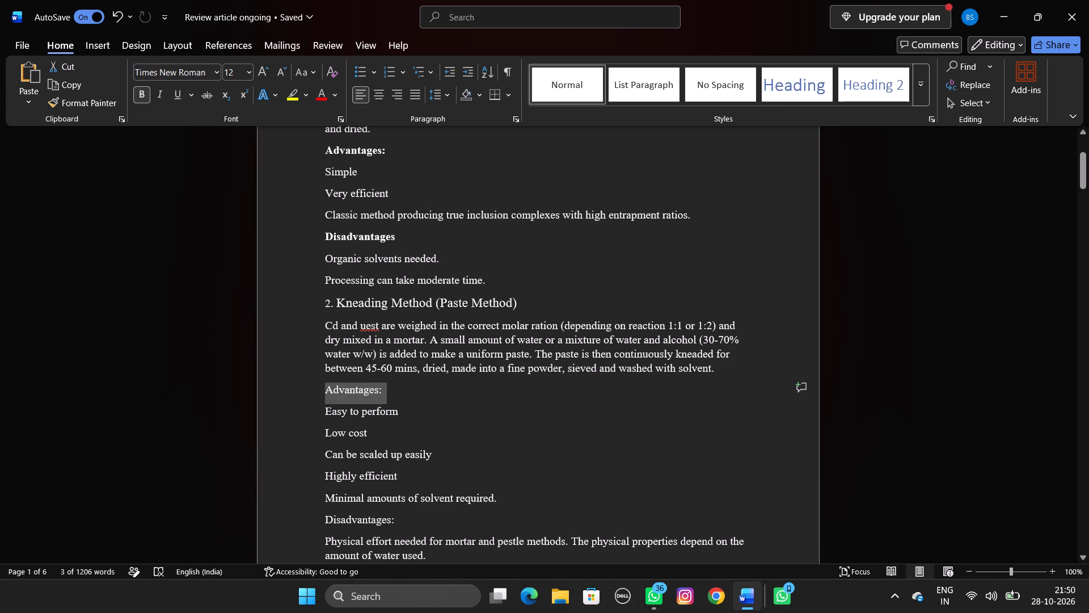
left_click_drag(332, 391, 331, 391)
left_click(137, 96)
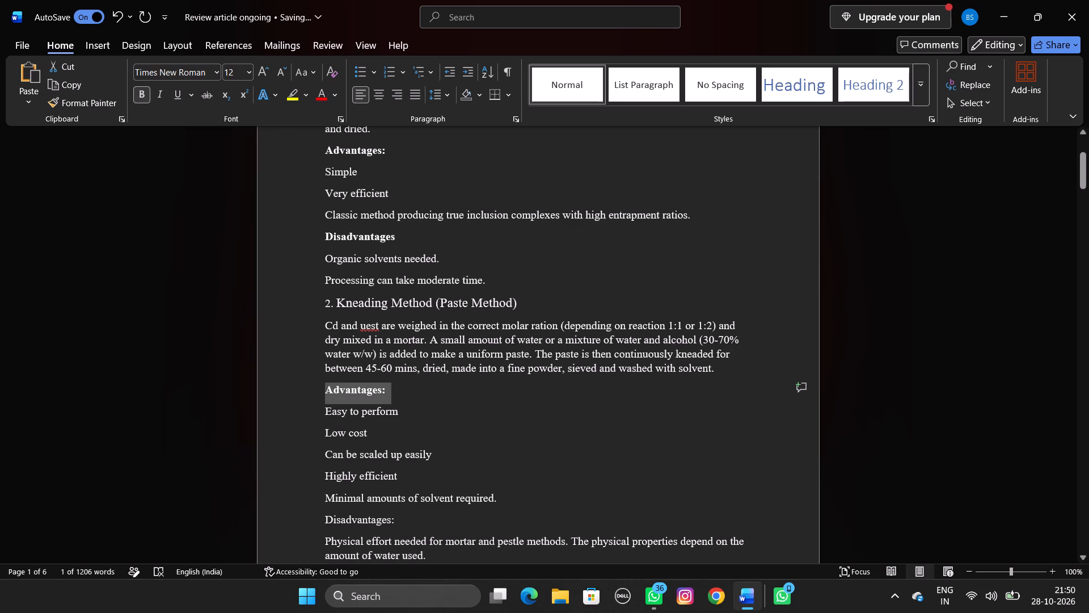
scroll(430, 444, "down", 1)
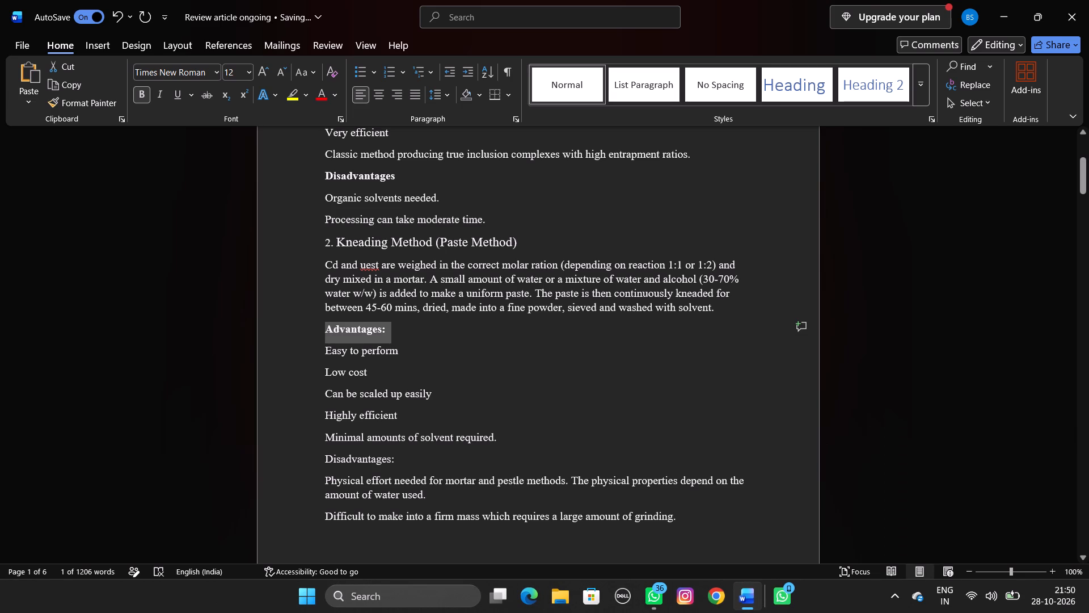
right_click_drag(397, 460, 315, 467)
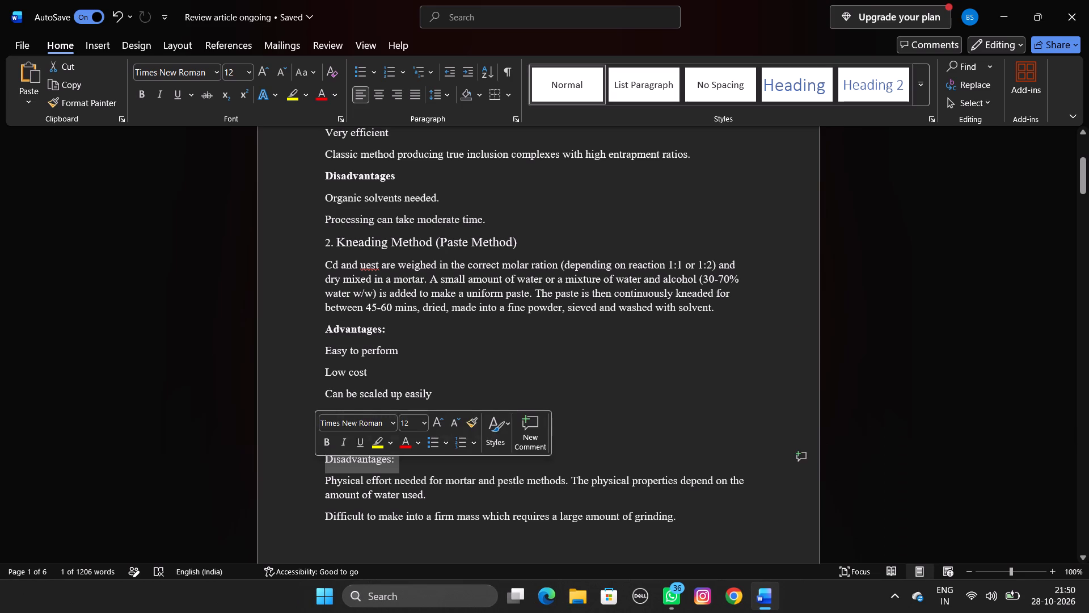
left_click(322, 442)
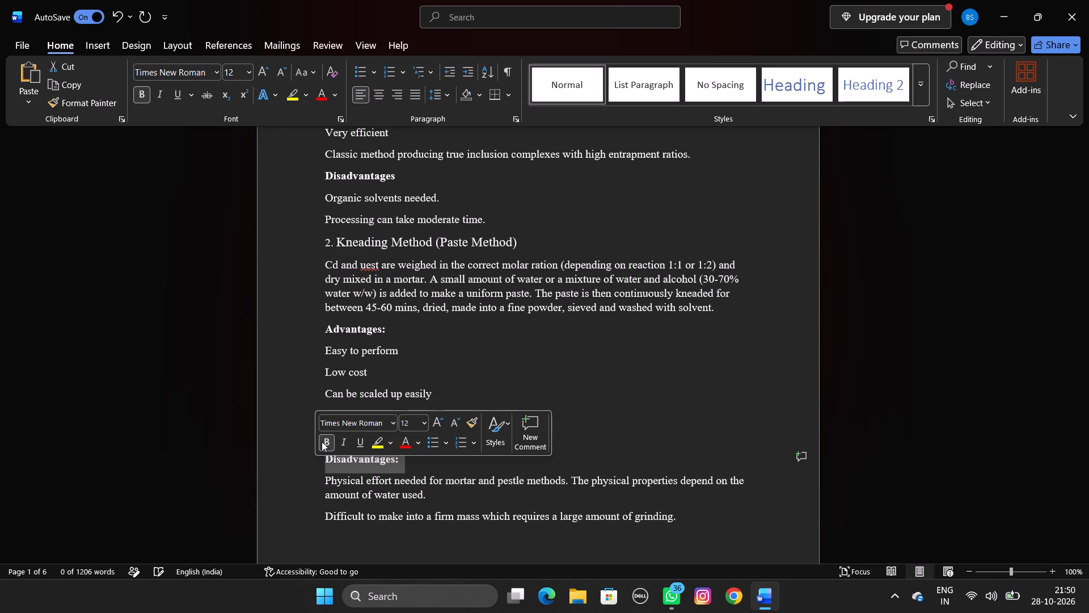
left_click(643, 402)
Examine the formatting of headings and labels from the Freeze-Drying section through the Supercritical Carbon Dioxide Method section.
scroll(643, 402, "down", 1)
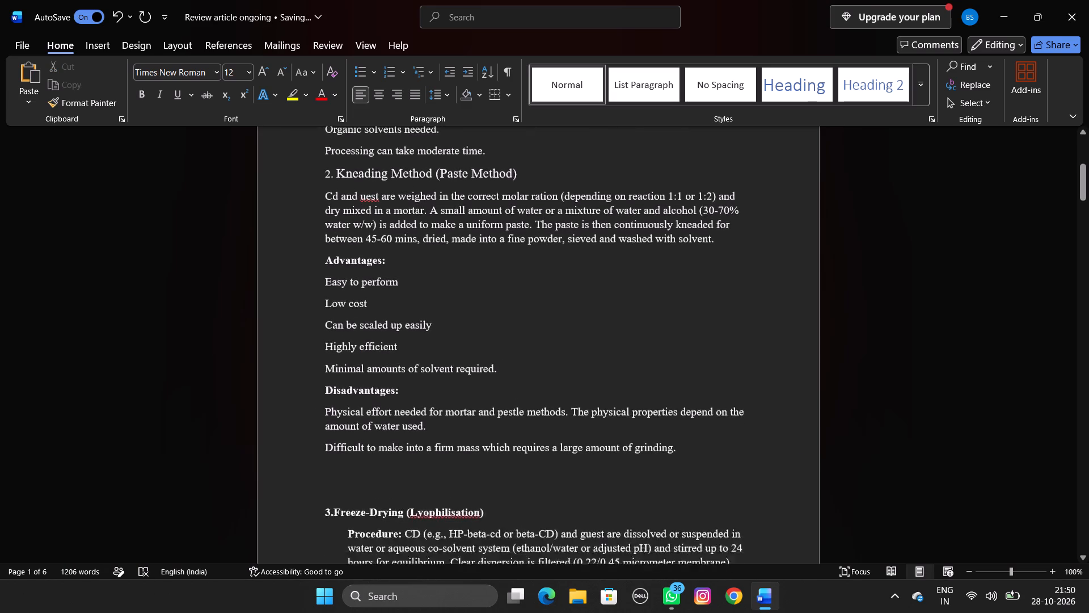
scroll(643, 402, "down", 2)
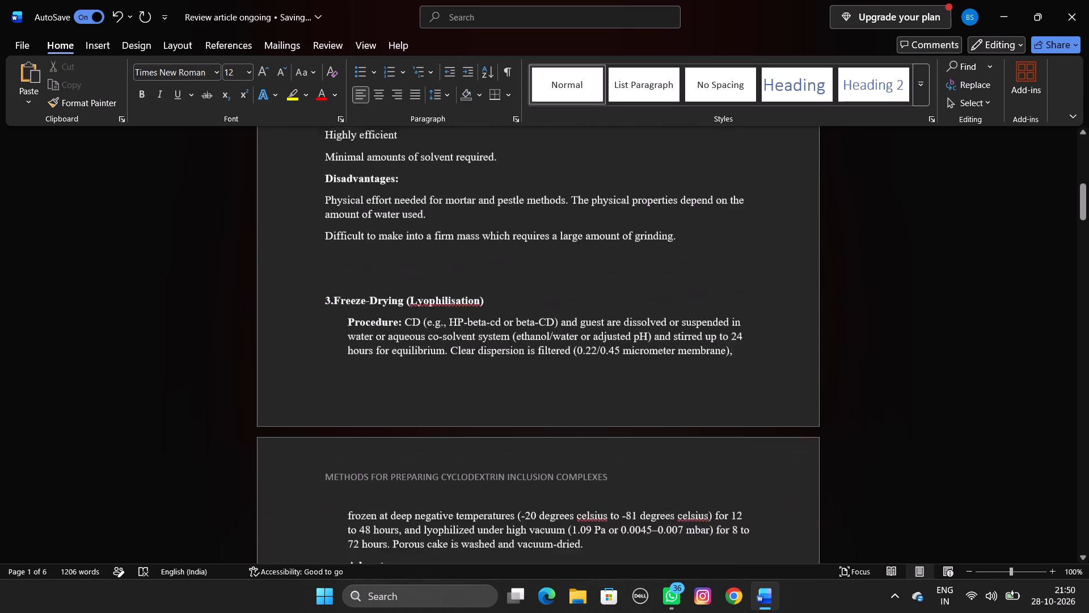
scroll(643, 402, "down", 4)
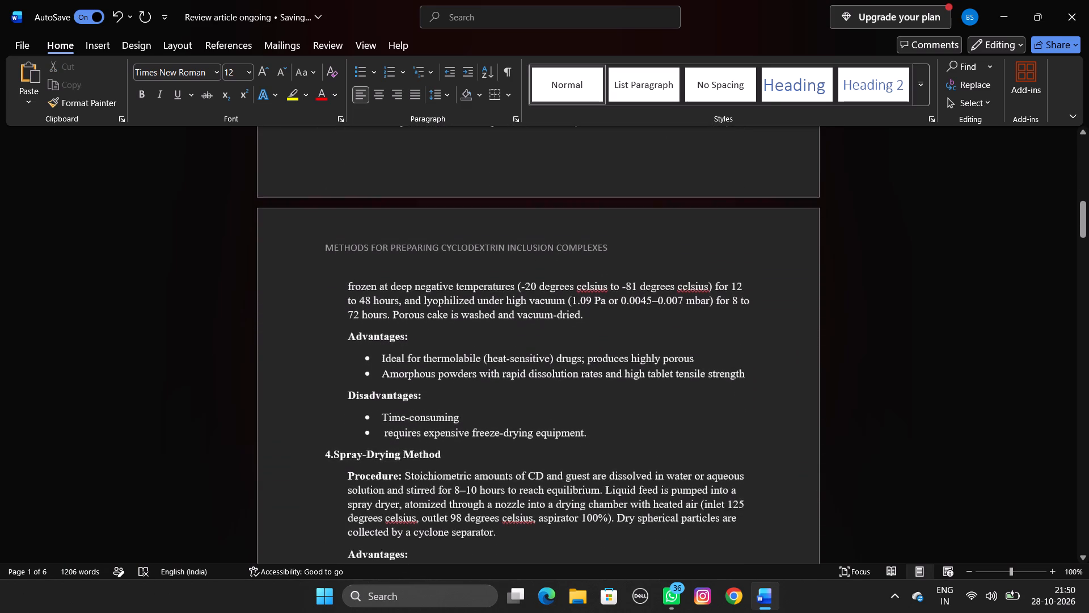
scroll(643, 402, "down", 4)
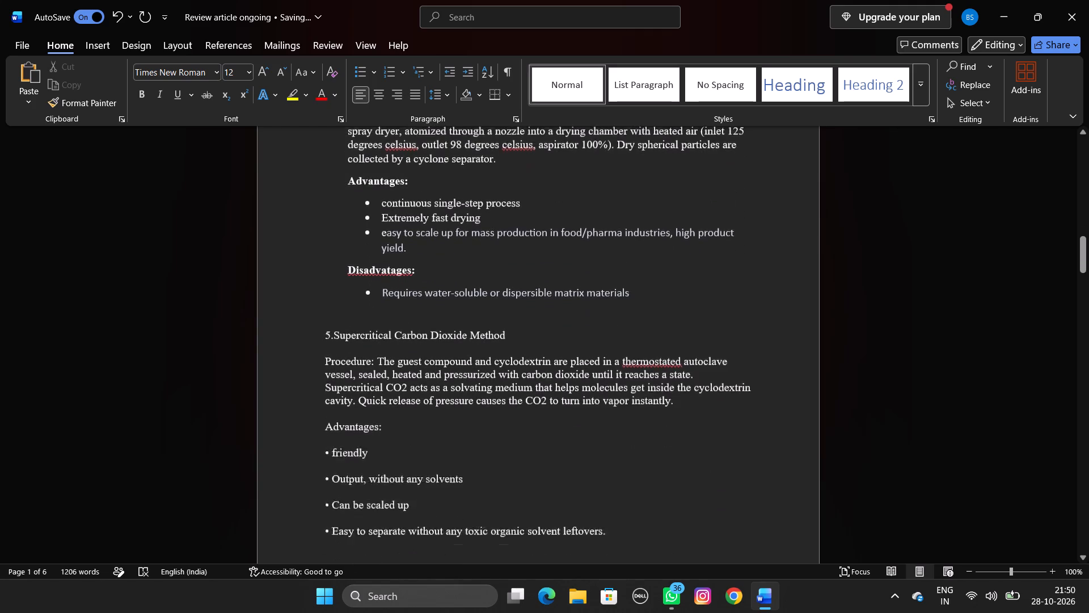
scroll(643, 402, "down", 2)
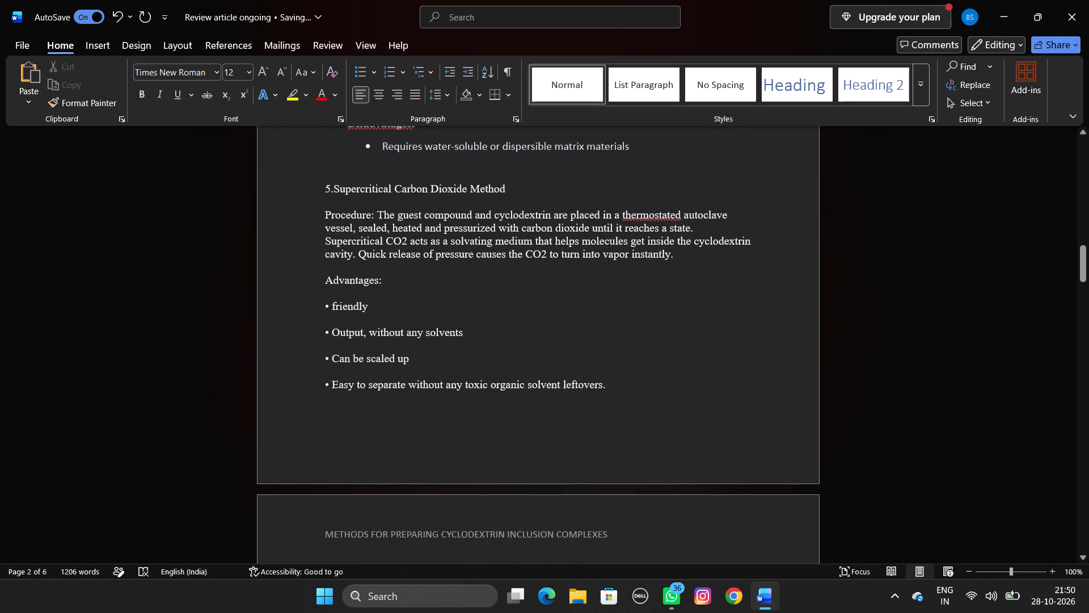
Make the Supercritical Carbon Dioxide Method heading and its Advantages and Disadvantages subheadings bold.
left_click_drag(510, 189, 288, 190)
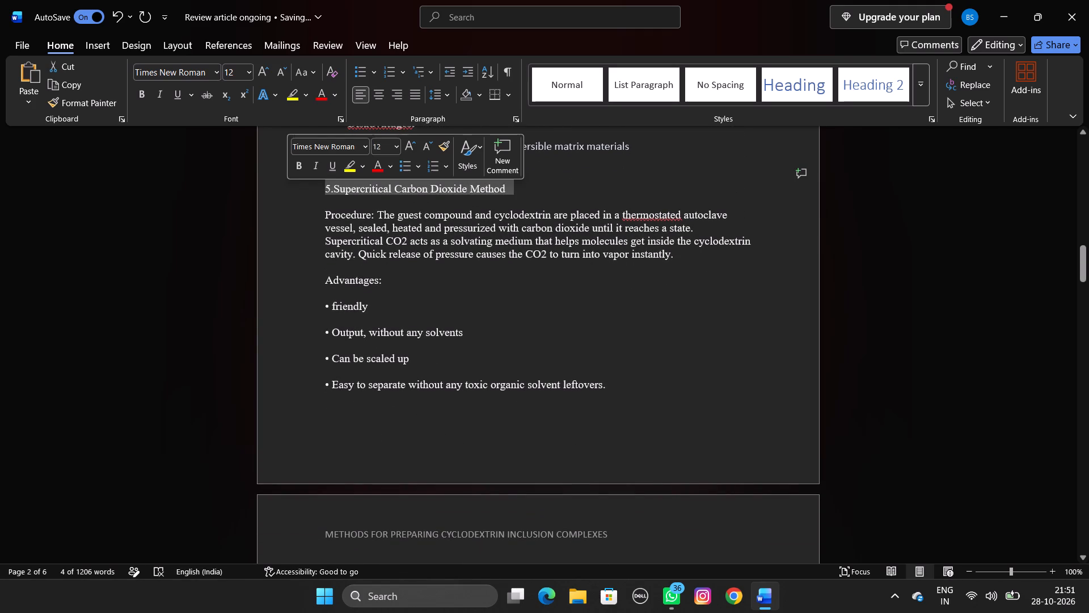
left_click(298, 168)
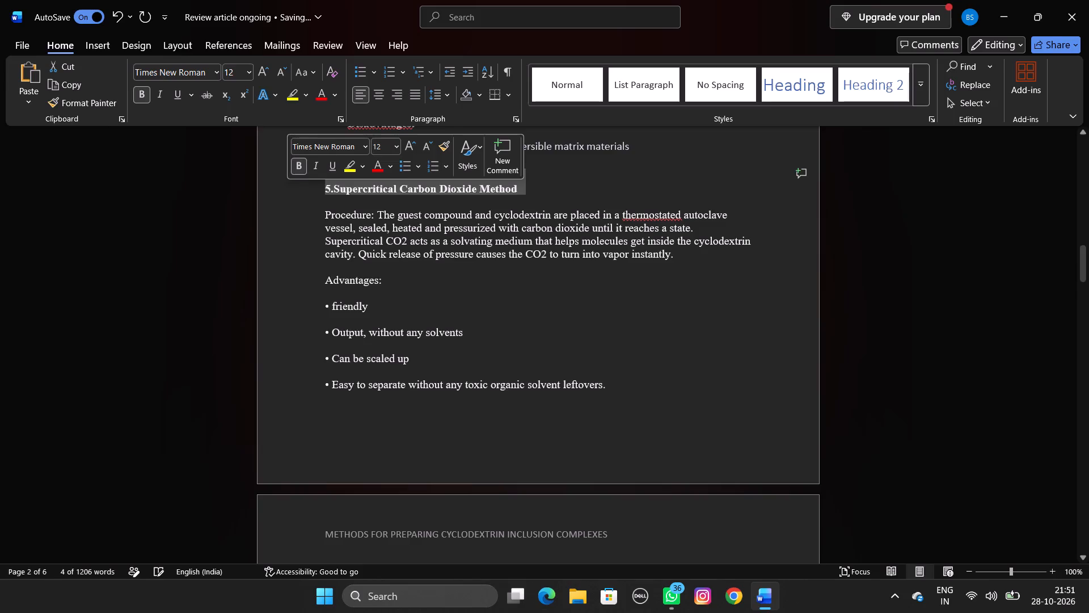
left_click(386, 278)
right_click_drag(386, 278, 307, 276)
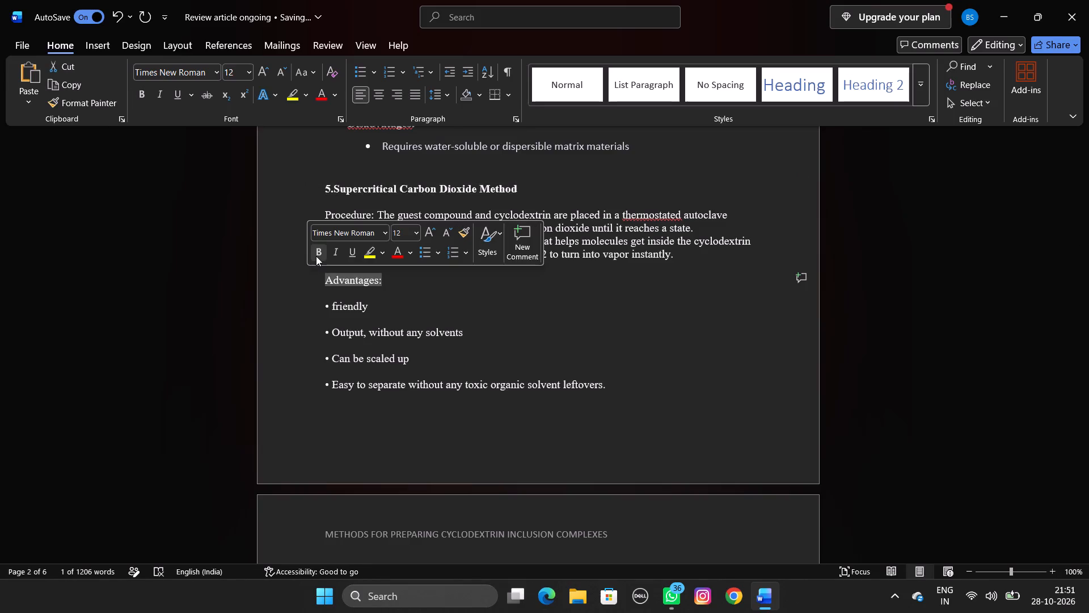
left_click(316, 256)
scroll(521, 366, "down", 1)
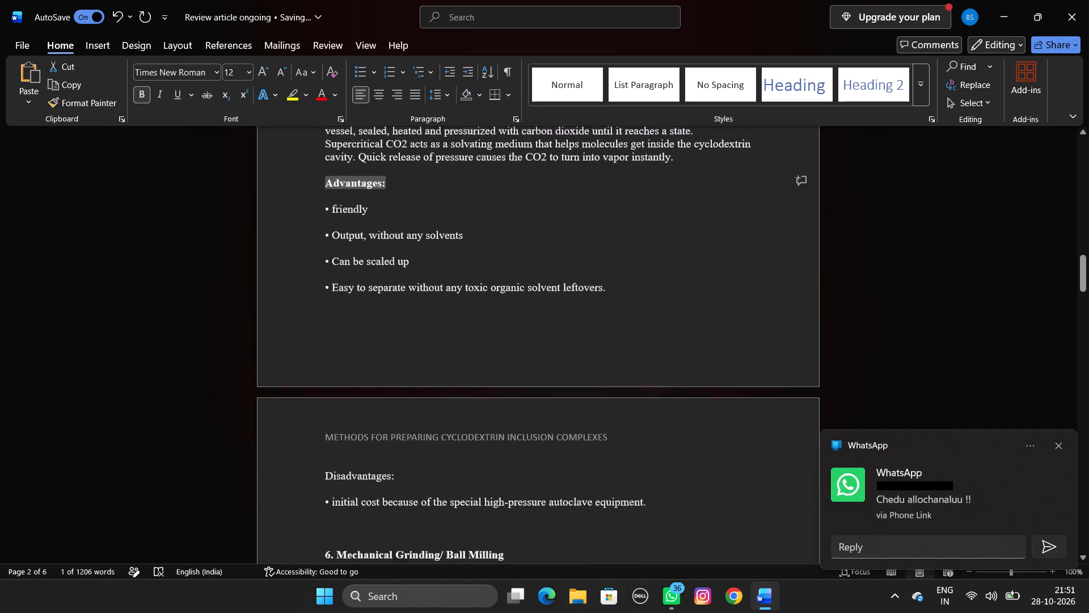
scroll(521, 366, "down", 1)
right_click_drag(398, 432, 308, 434)
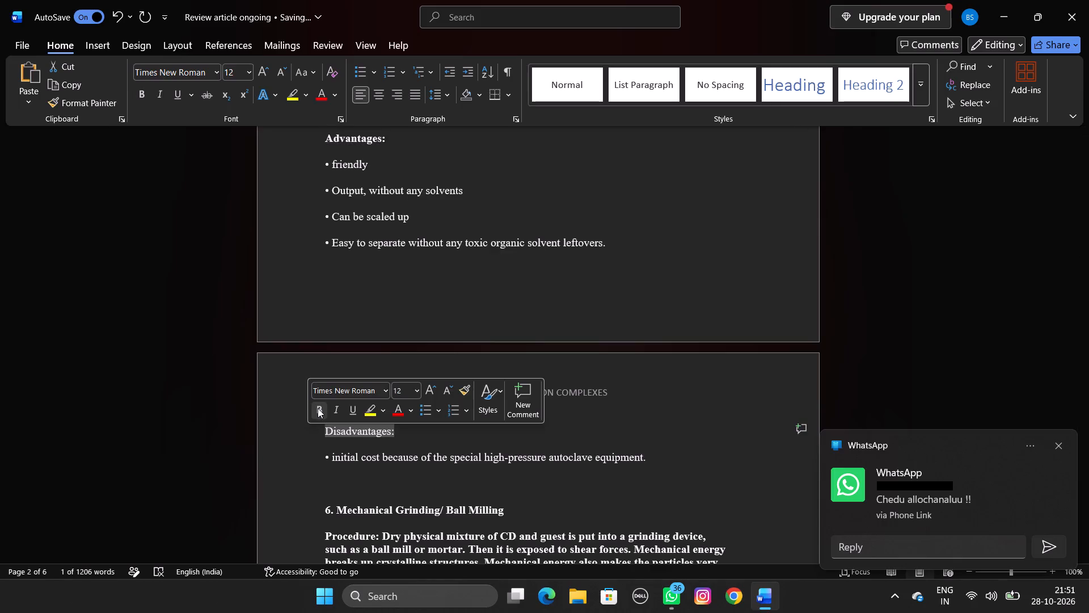
left_click(318, 408)
left_click(654, 401)
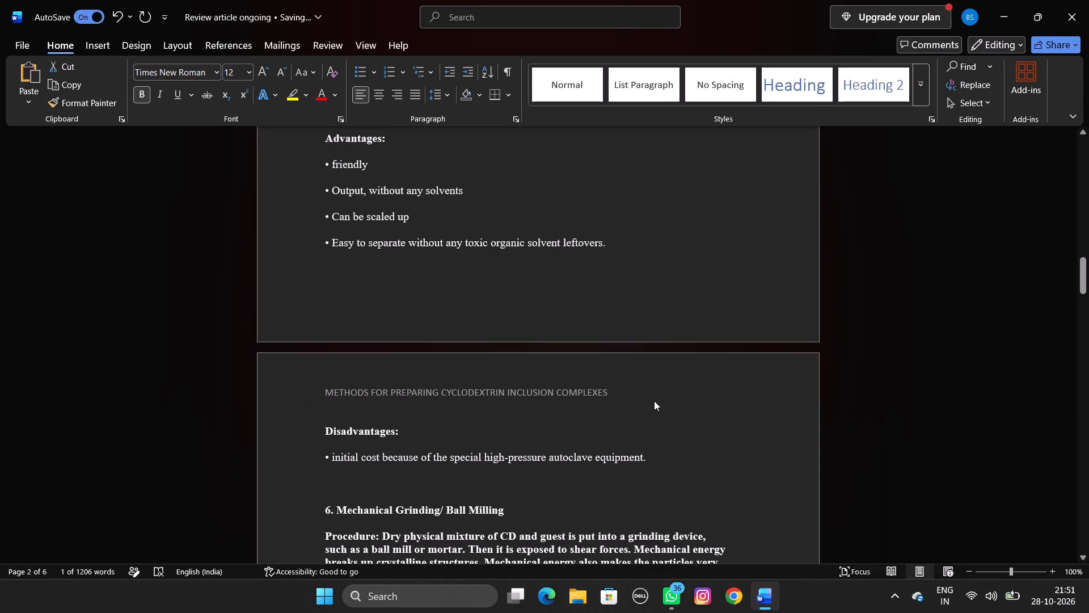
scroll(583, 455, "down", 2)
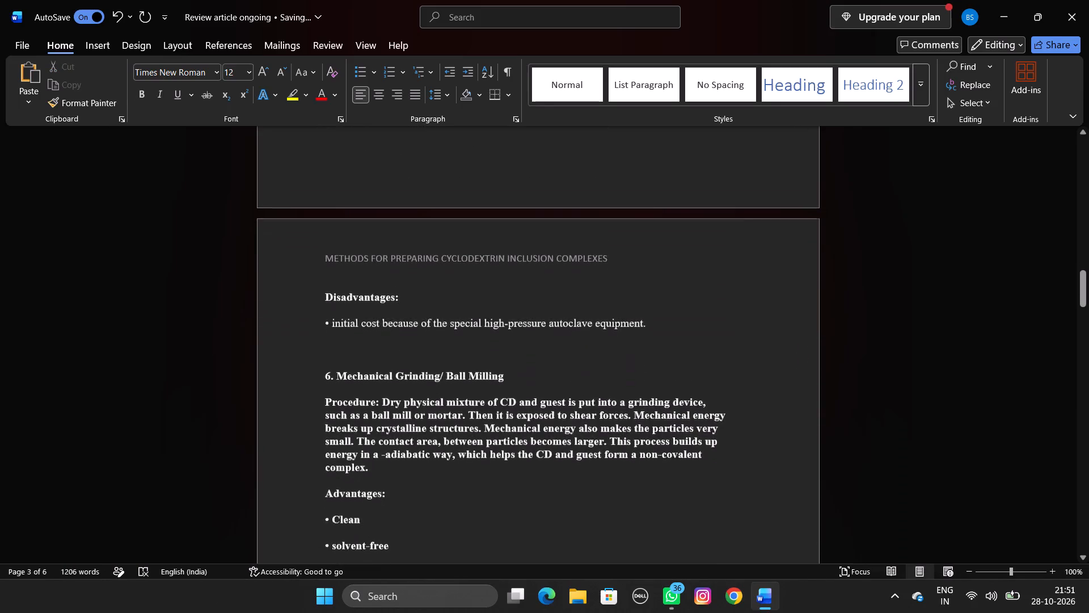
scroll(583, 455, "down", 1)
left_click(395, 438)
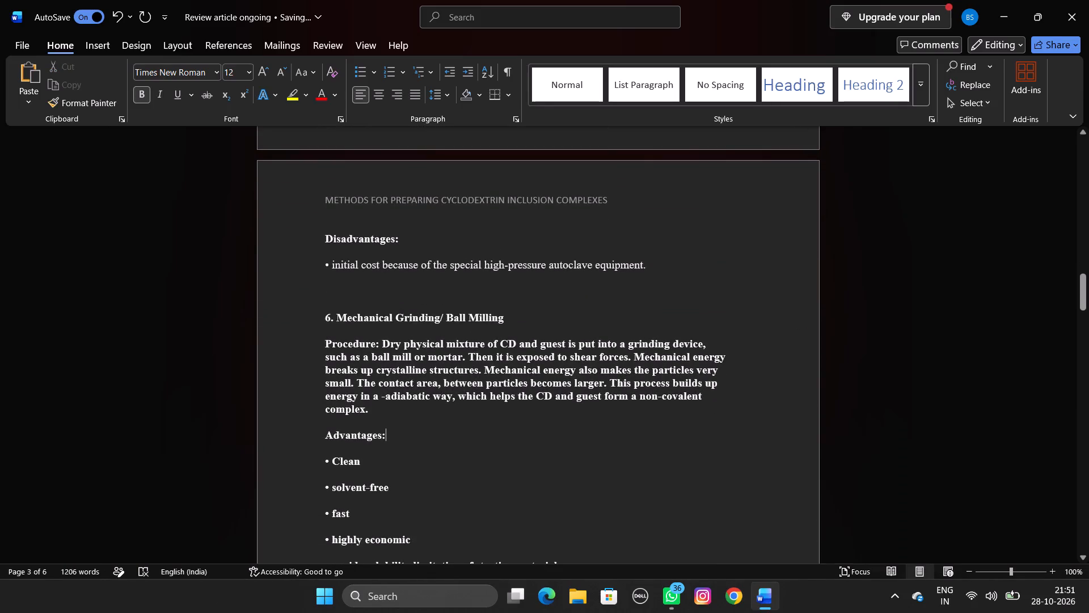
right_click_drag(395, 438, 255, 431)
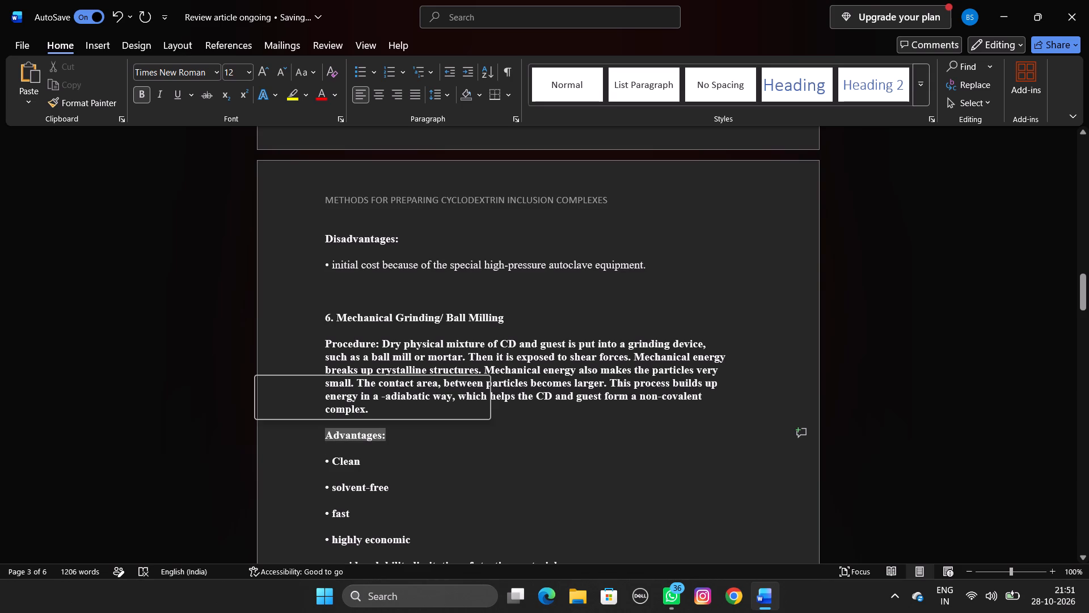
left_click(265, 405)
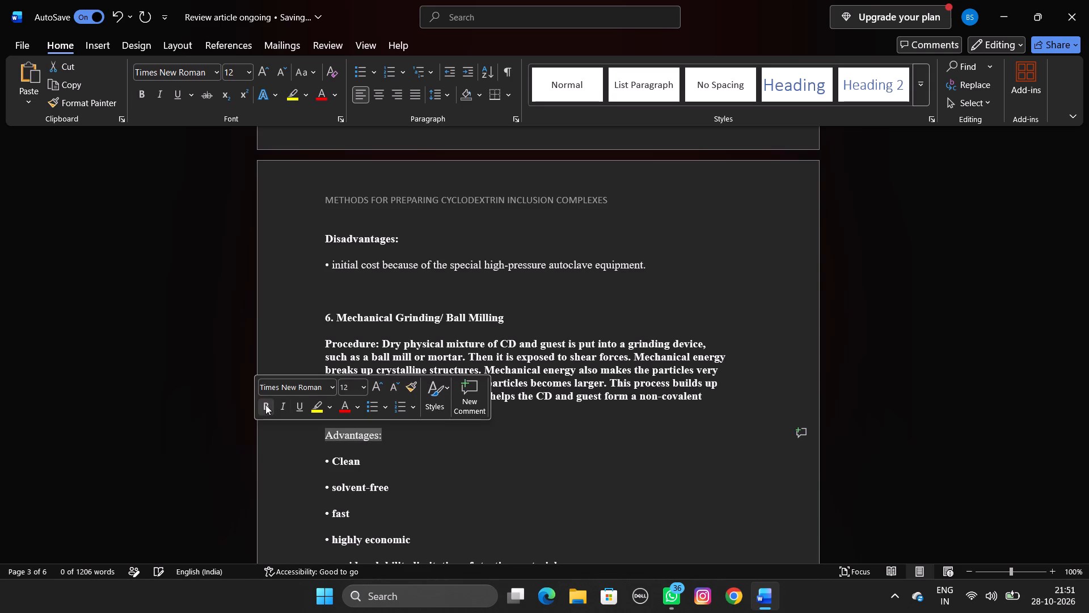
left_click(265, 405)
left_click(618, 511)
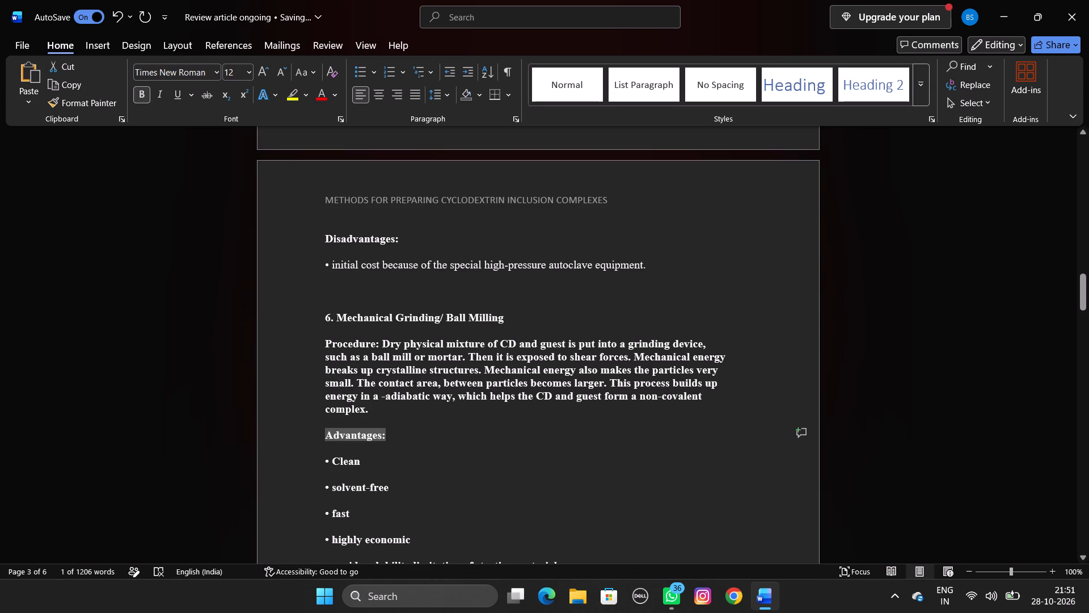
Add a "Disadvantage" subheading followed by an empty line after the last advantage bullet of Mechanical Grinding/ Ball Milling.
scroll(618, 511, "down", 1)
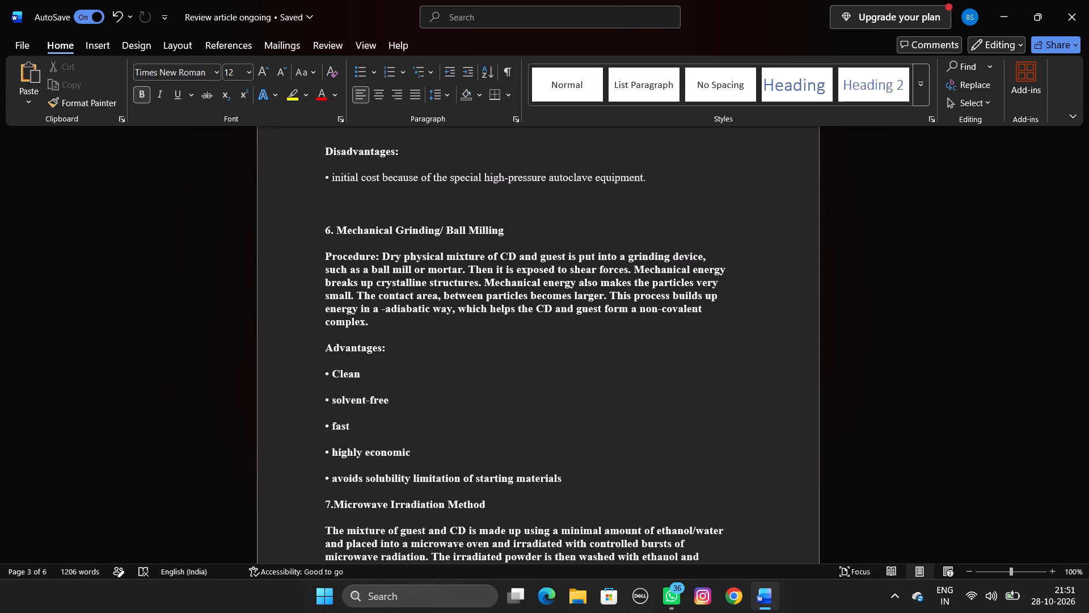
scroll(618, 511, "down", 1)
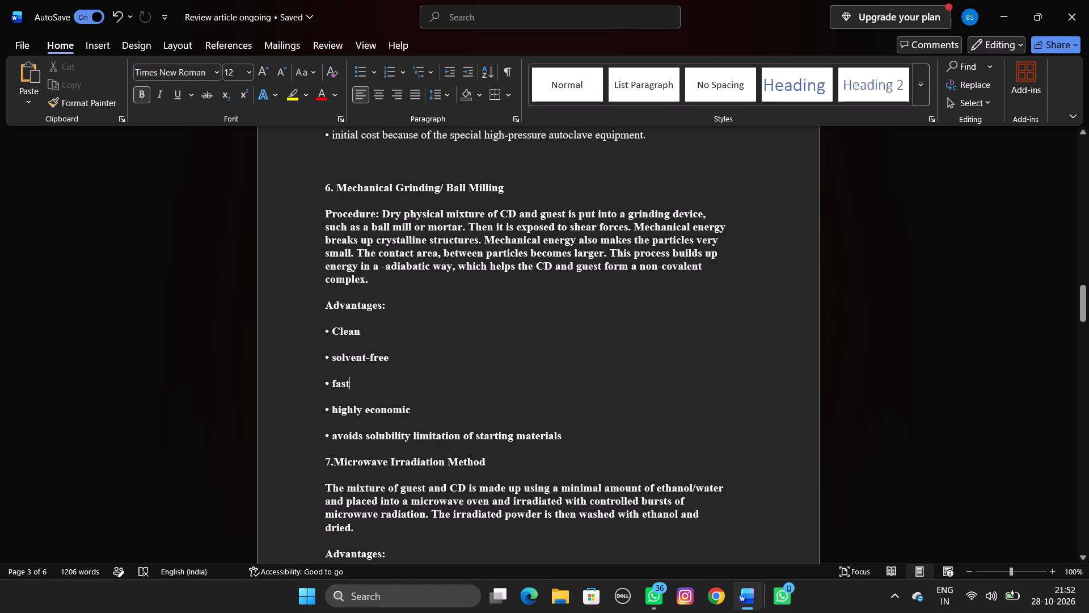
left_click(568, 441)
key("Return")
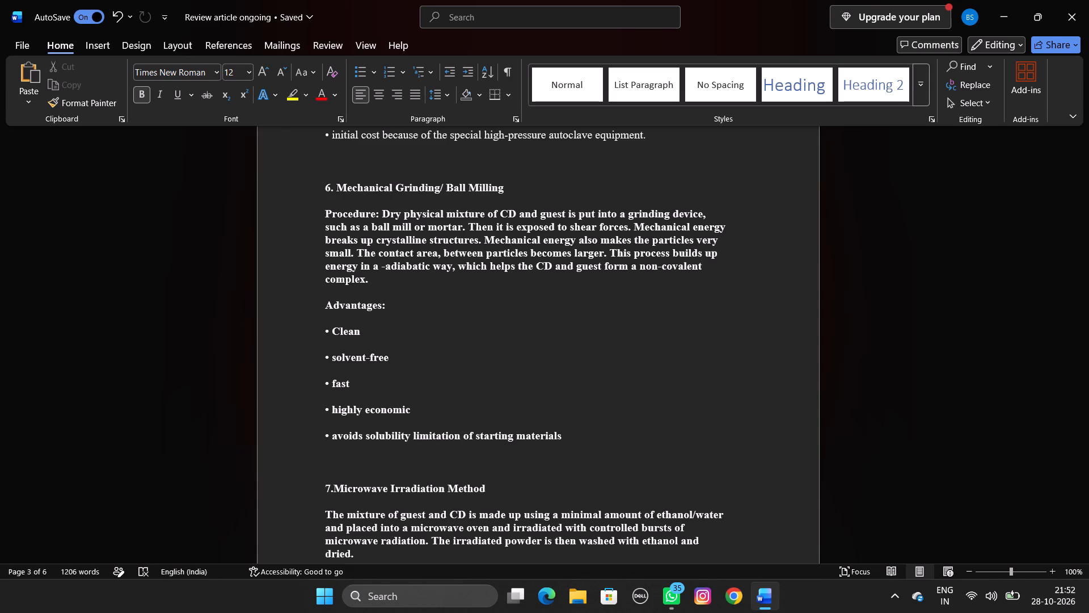
key("d")
key("BackSpace")
key("i")
type("sadvantage")
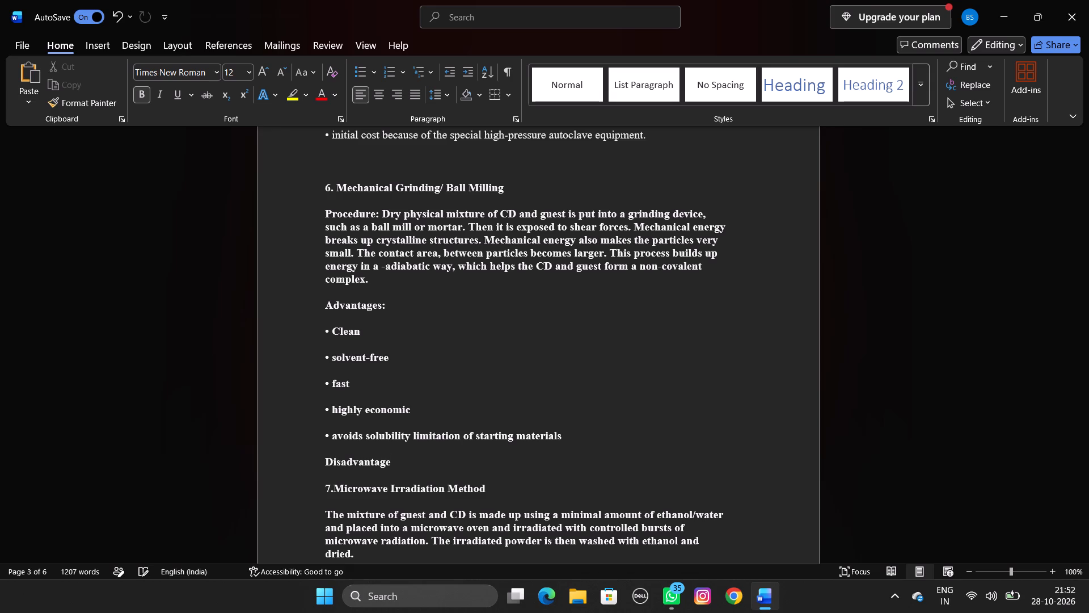
key("Return")
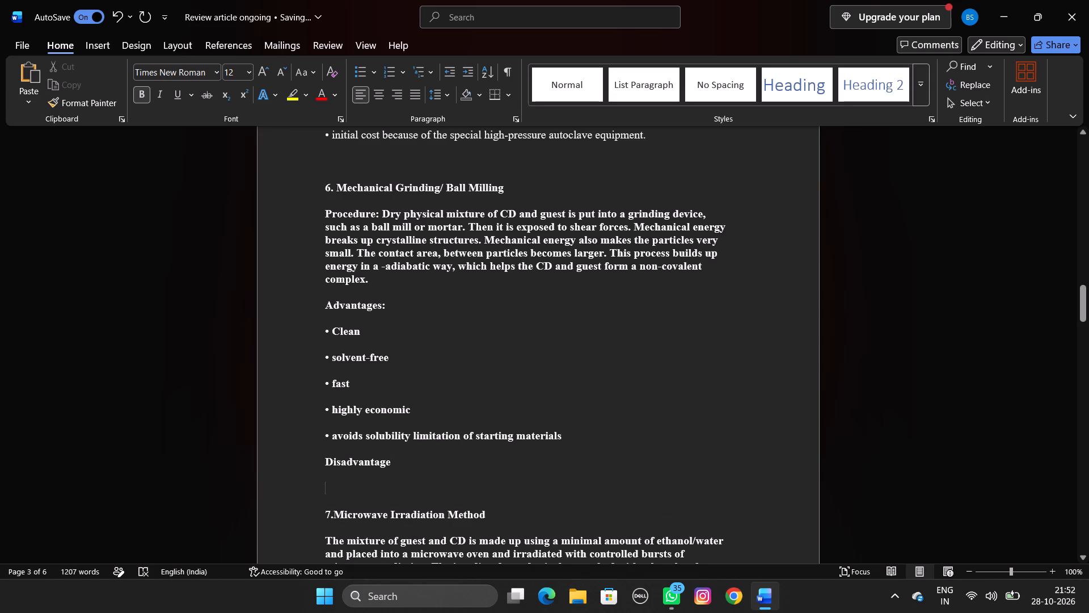
Remove the blank lines between the five advantage bullets of Mechanical Grinding/ Ball Milling, from Clean through avoids solubility limitation.
scroll(560, 507, "down", 1)
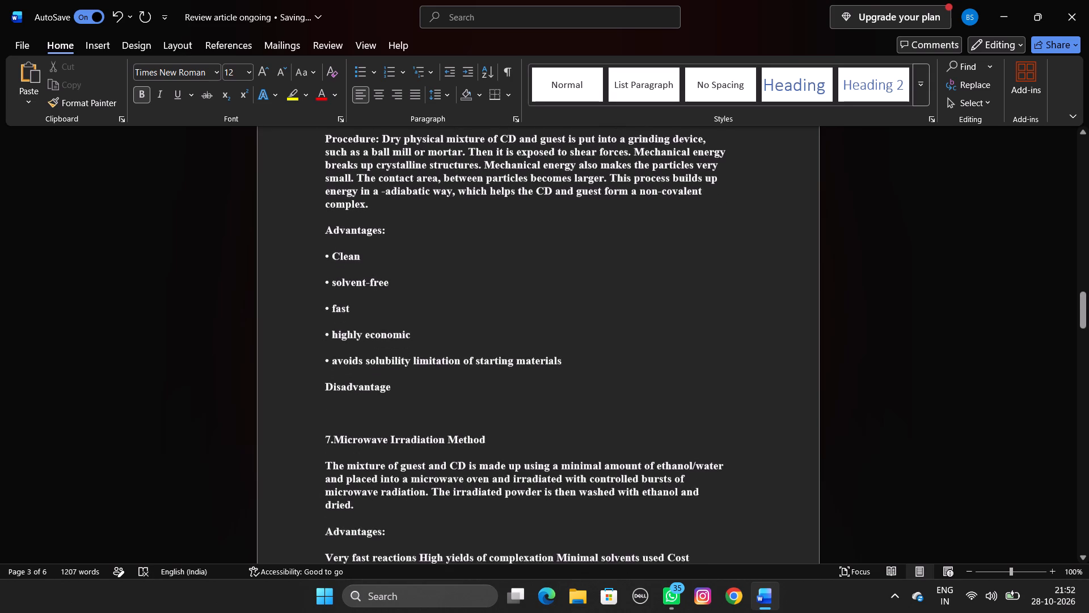
scroll(560, 507, "down", 1)
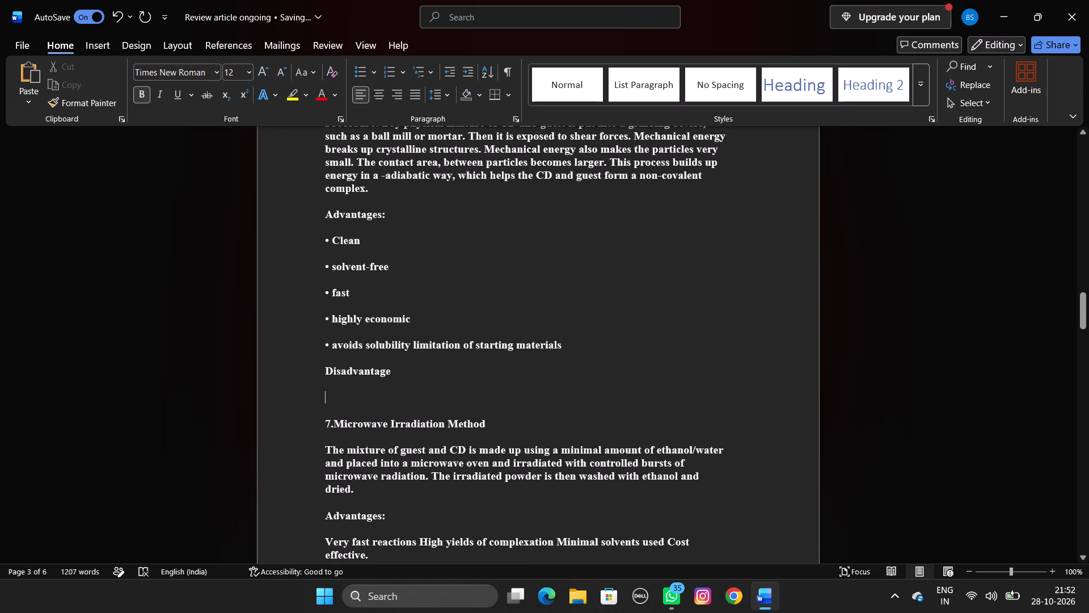
left_click(345, 256)
key("BackSpace")
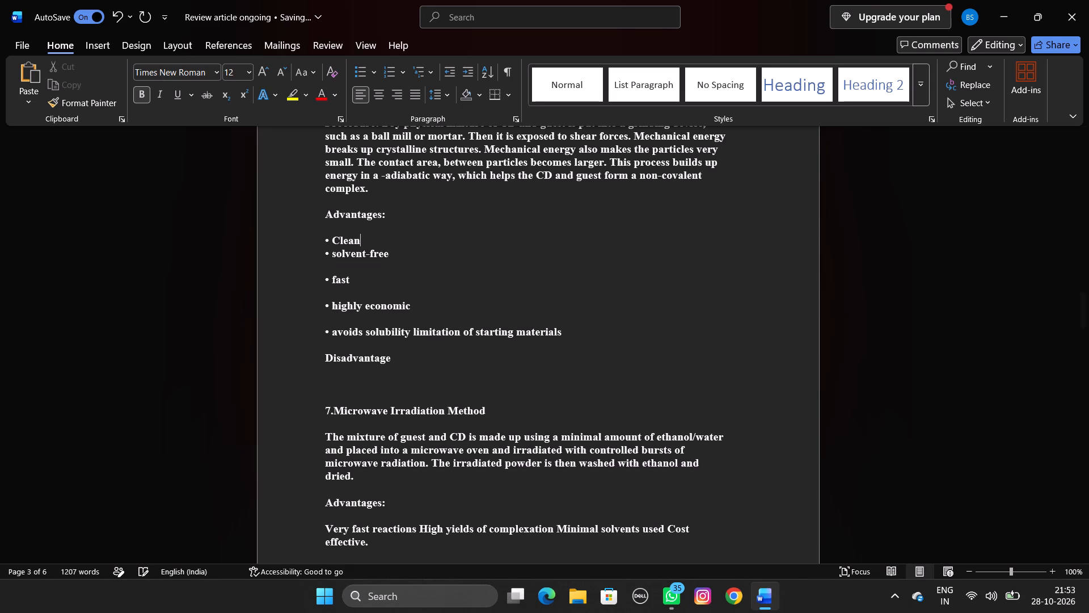
key("Return")
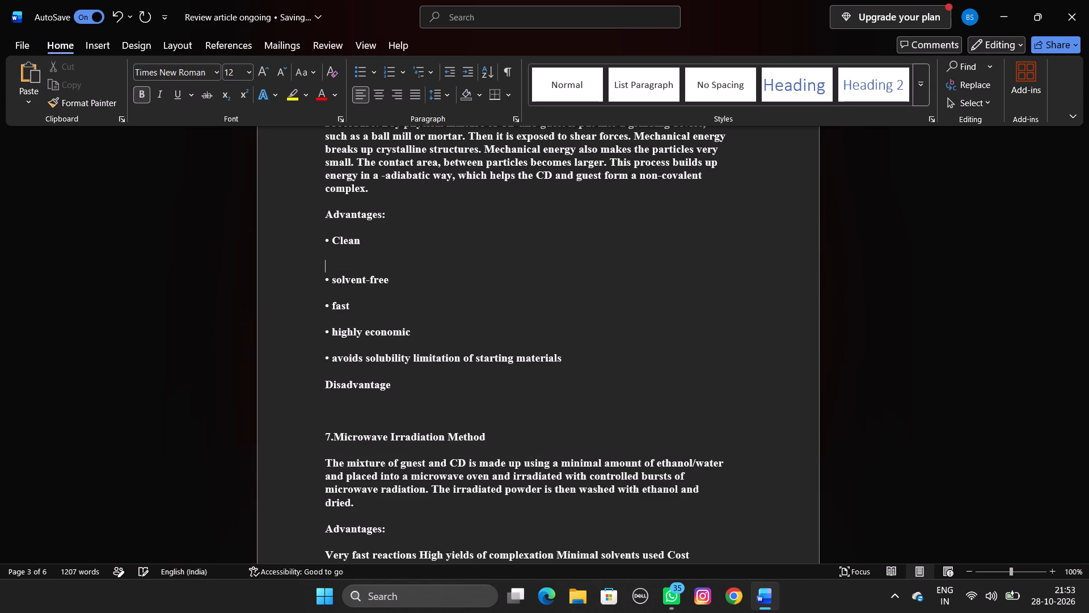
key("BackSpace")
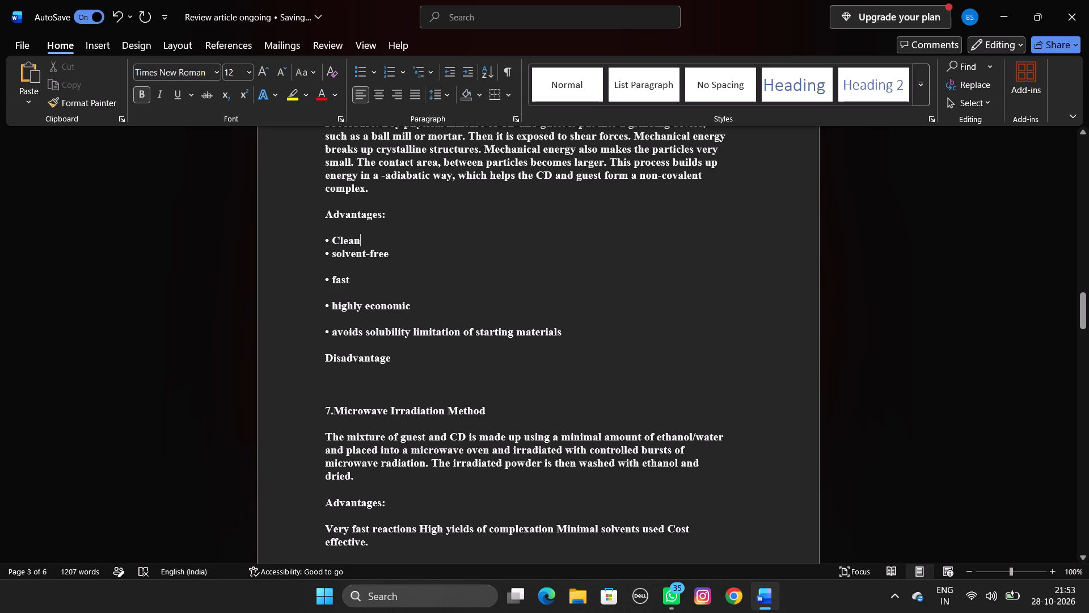
left_click(339, 271)
key("BackSpace")
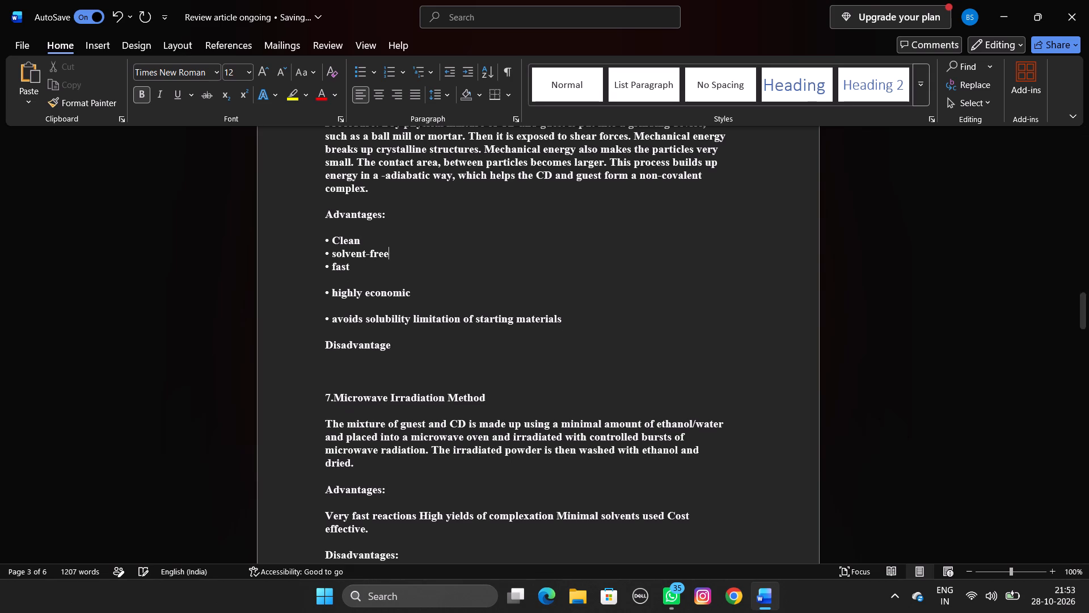
left_click(347, 282)
key("BackSpace")
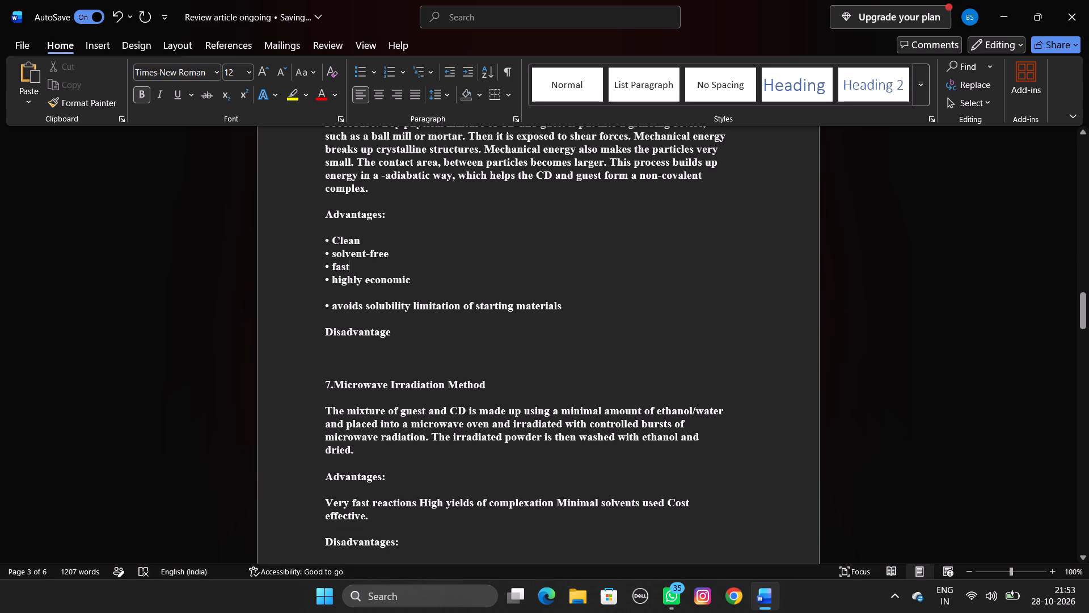
left_click(345, 295)
key("BackSpace")
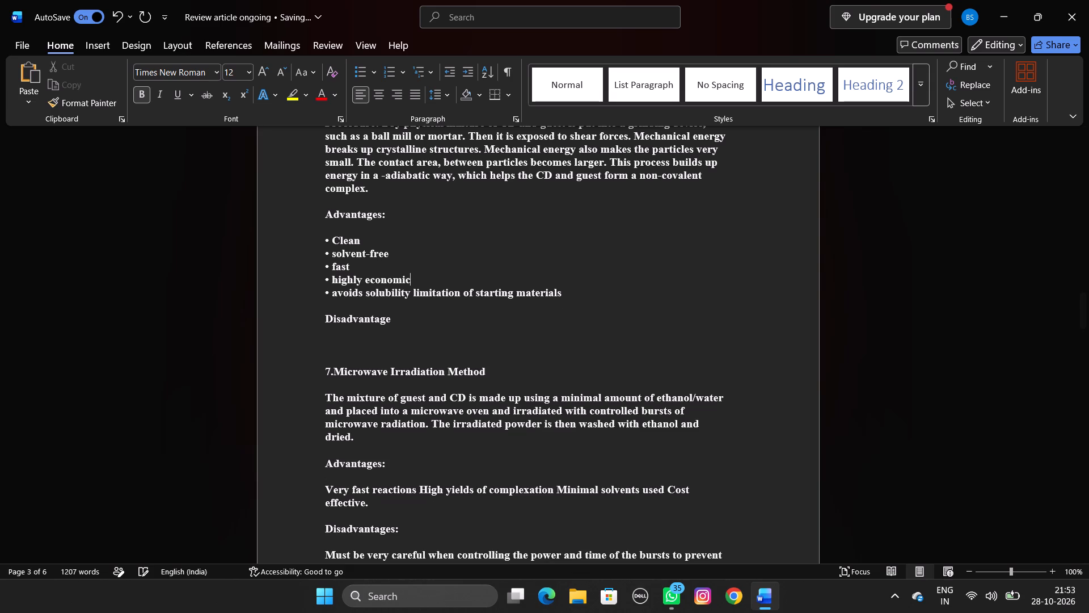
Format the advantages paragraph of the Microwave Irradiation Method, starting "Very fast reactions", as a solid round bullet point.
scroll(388, 446, "down", 1)
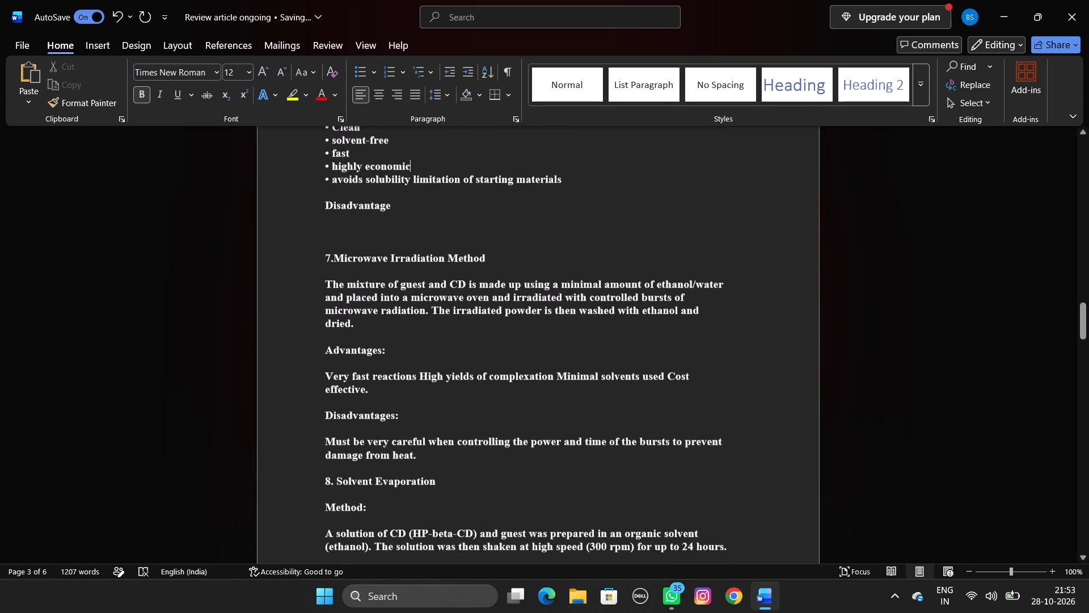
scroll(388, 446, "down", 1)
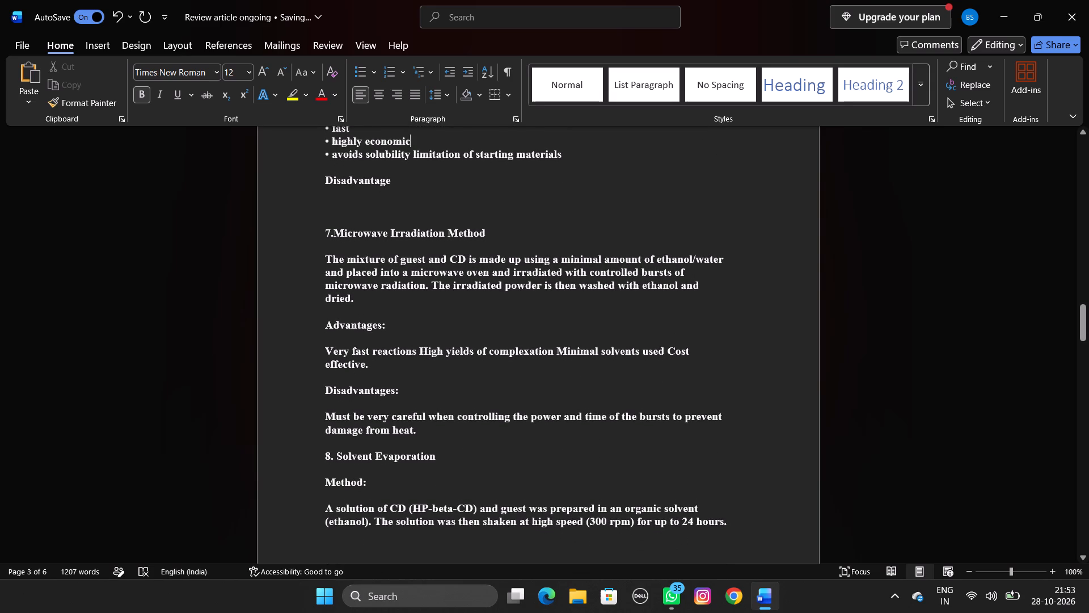
left_click_drag(323, 351, 358, 358)
left_click_drag(358, 358, 407, 381)
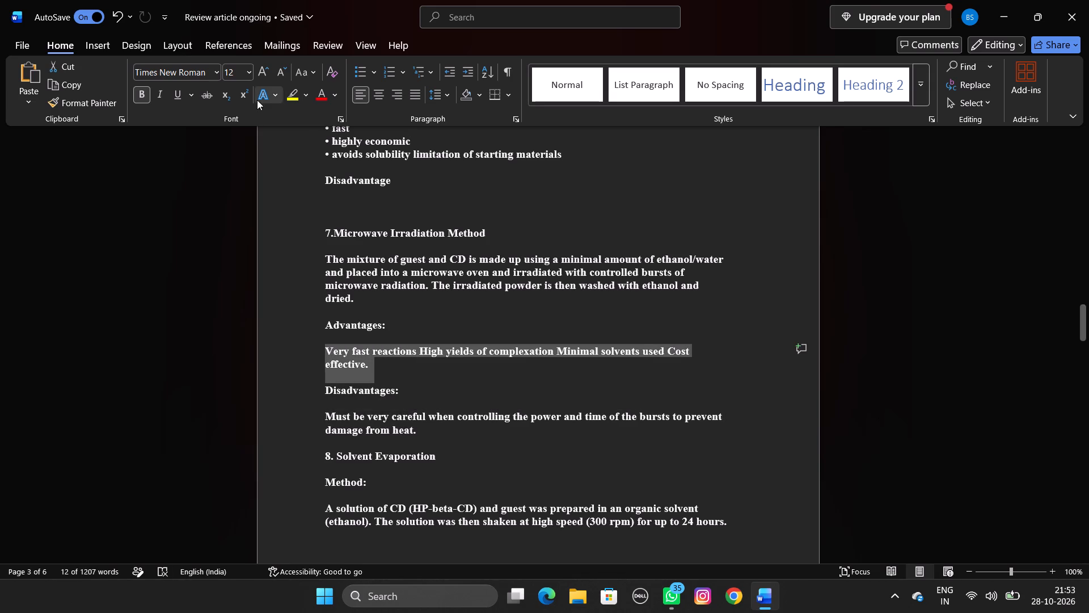
left_click(379, 70)
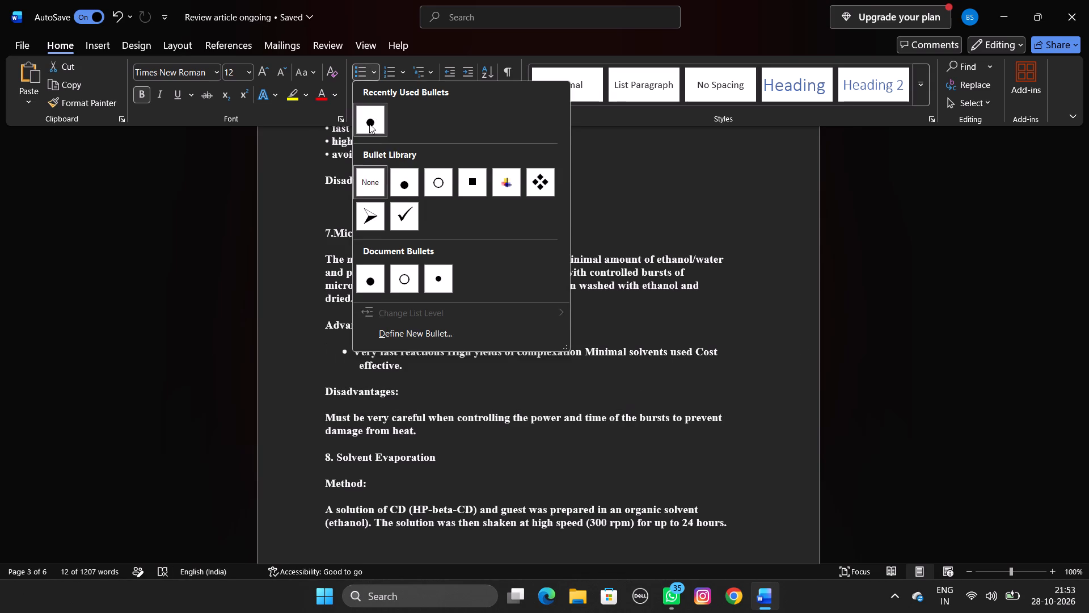
left_click(369, 124)
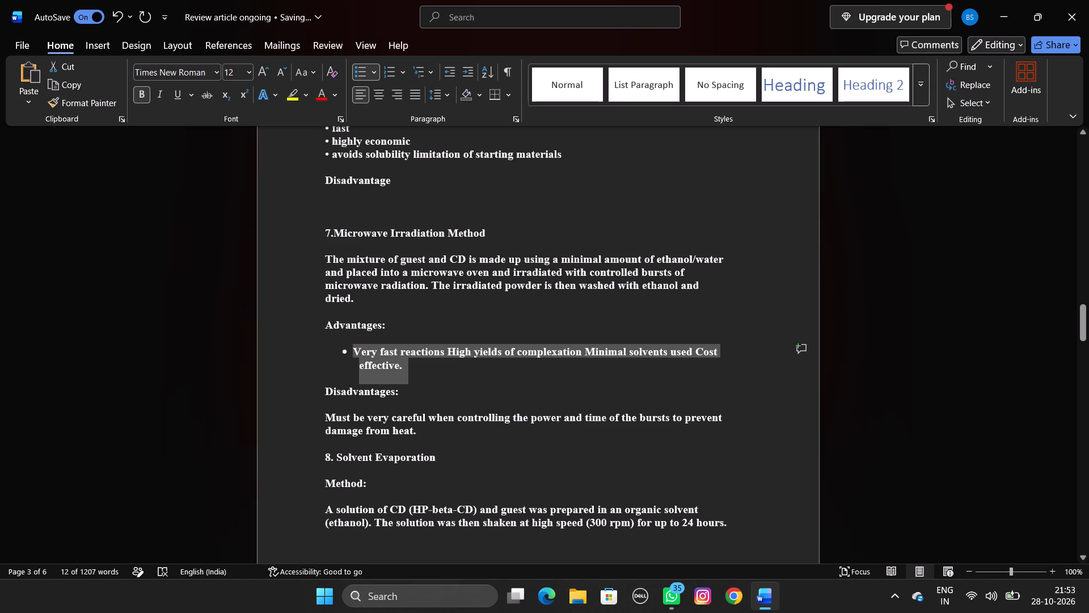
Format the disadvantages paragraph of the Microwave Irradiation Method, starting "Must be very careful", as a bullet point.
left_click_drag(417, 431, 311, 410)
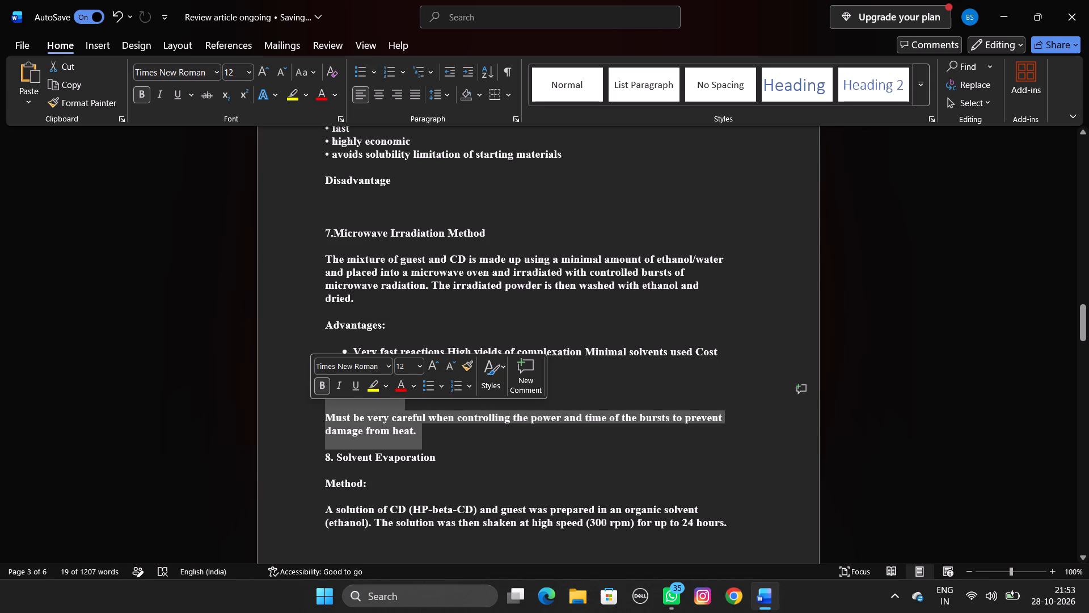
left_click(311, 410)
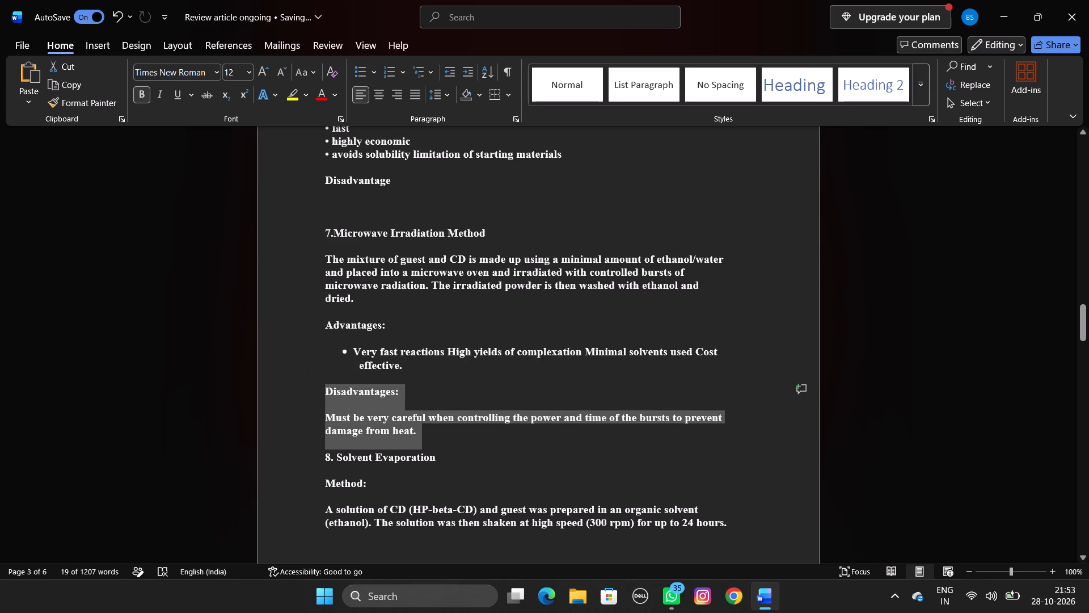
left_click(311, 410)
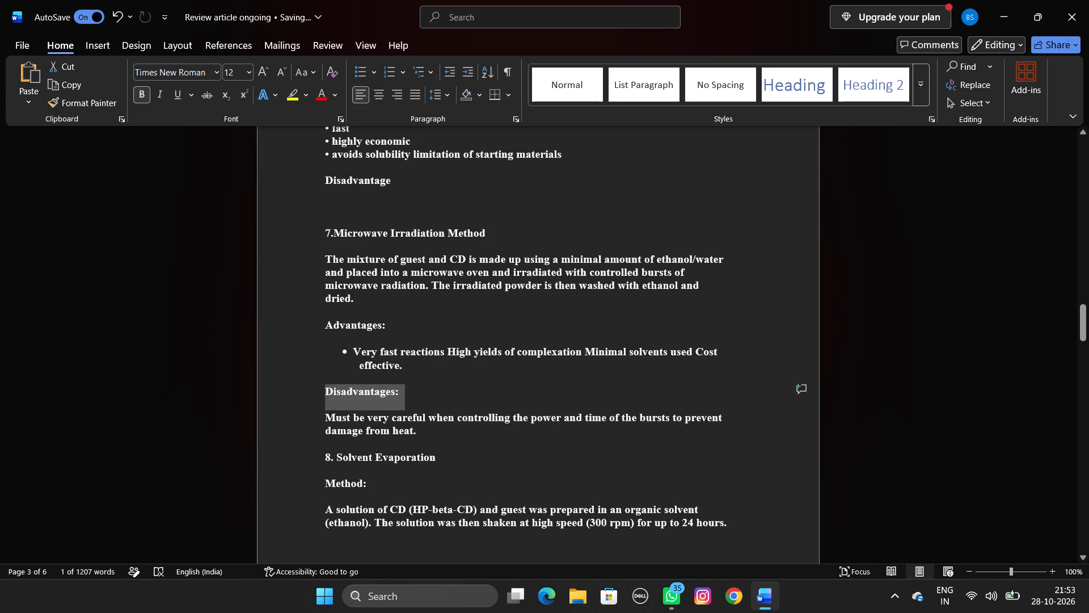
left_click(416, 433)
left_click_drag(416, 433, 327, 411)
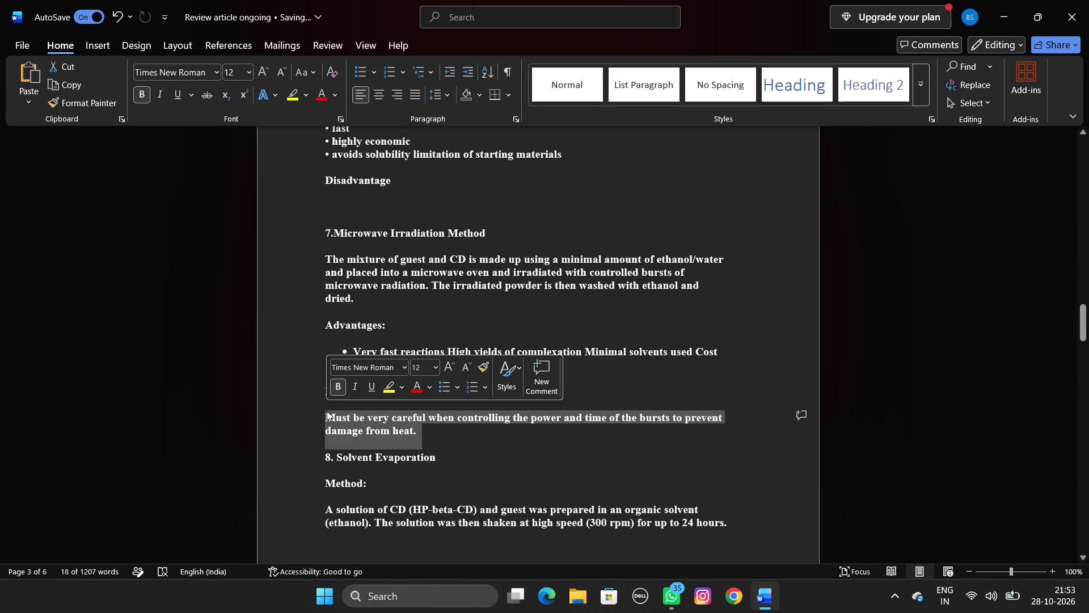
left_click(450, 384)
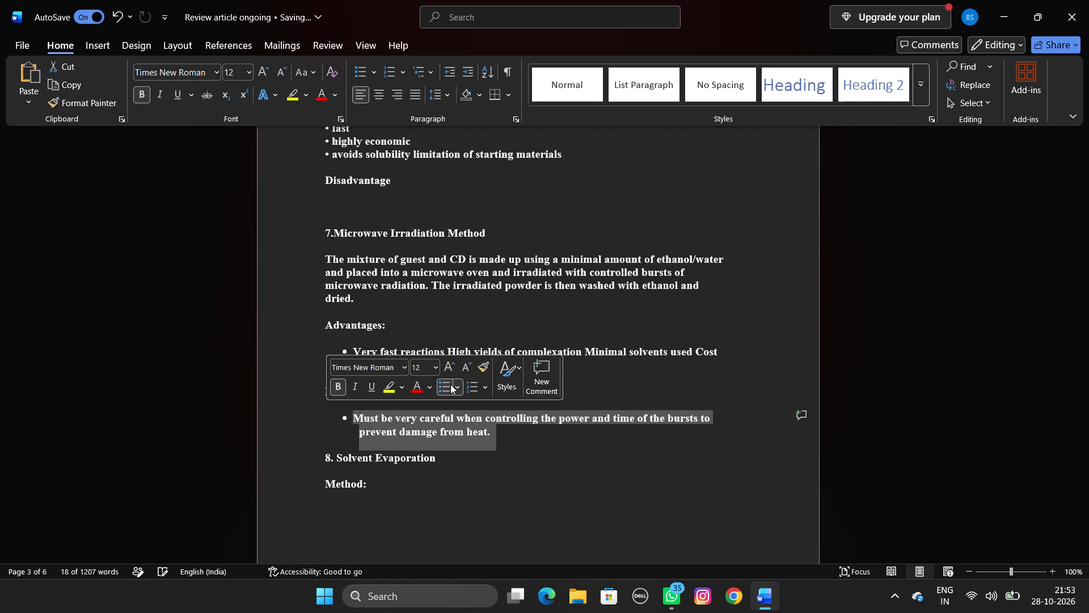
left_click(526, 468)
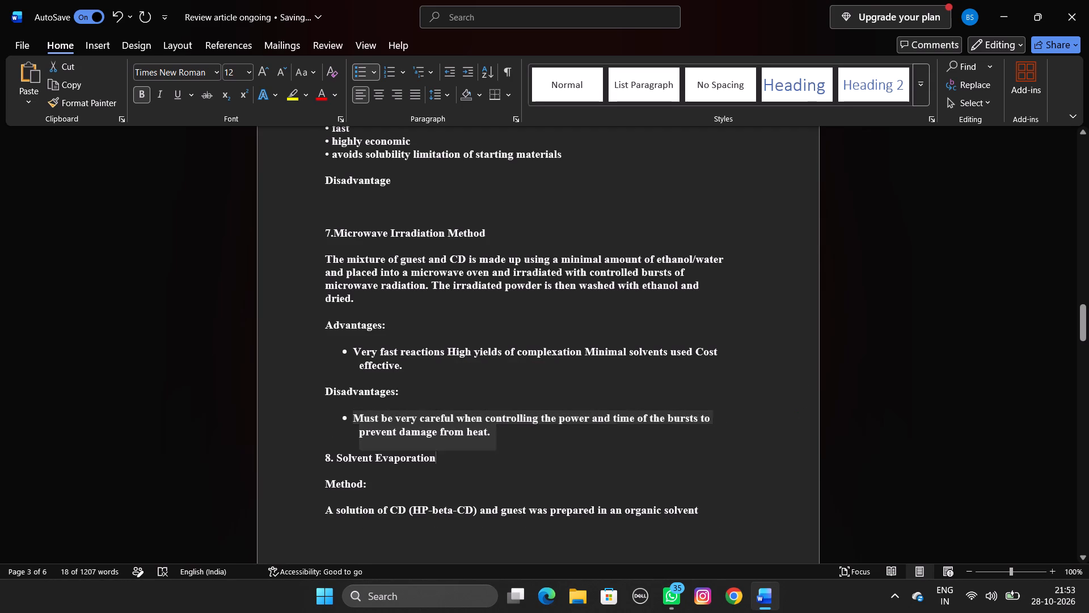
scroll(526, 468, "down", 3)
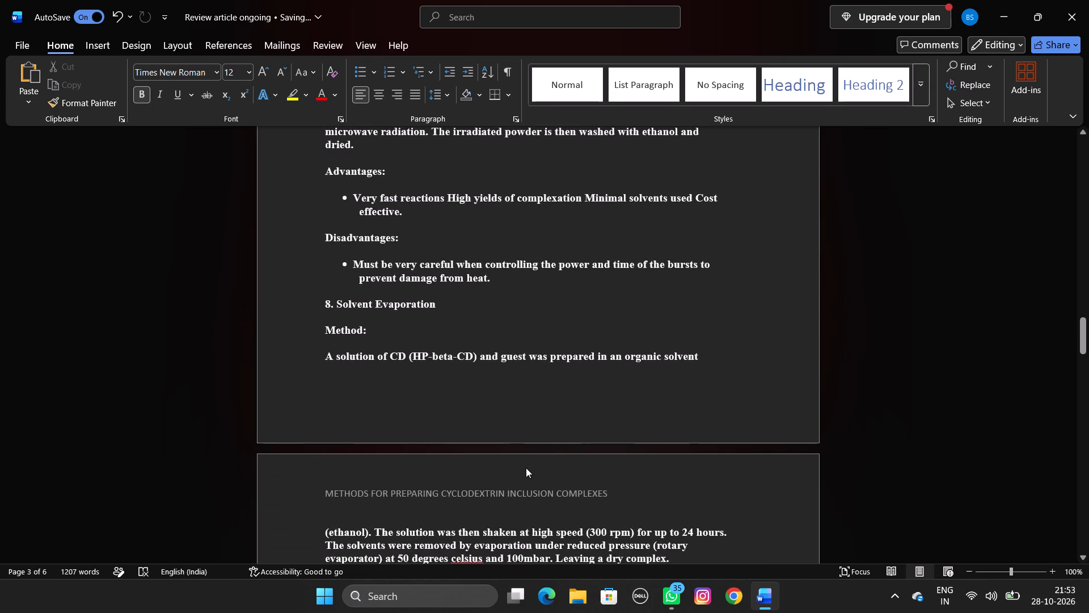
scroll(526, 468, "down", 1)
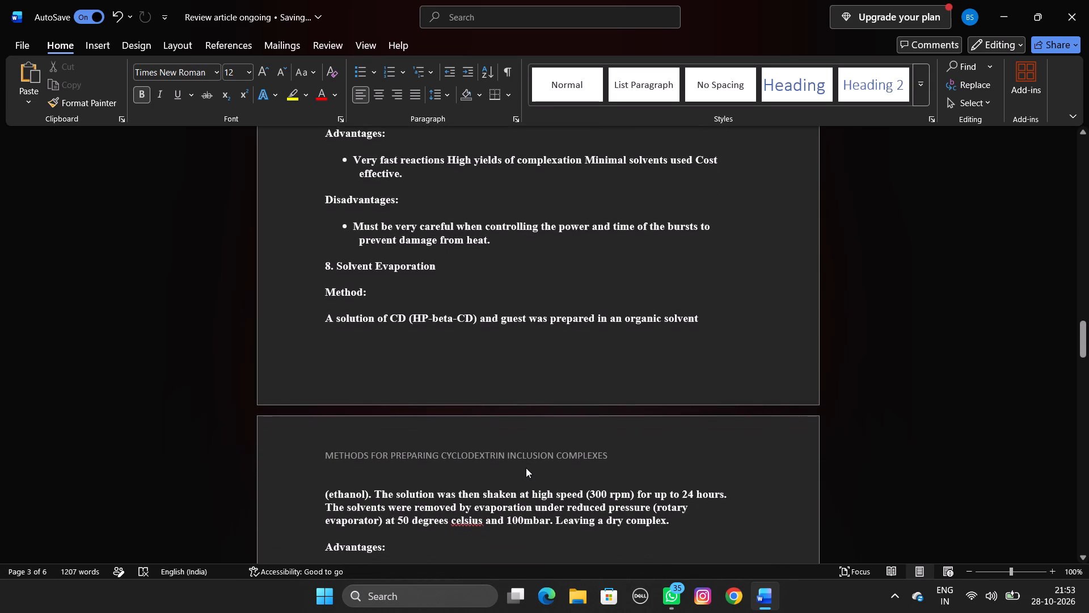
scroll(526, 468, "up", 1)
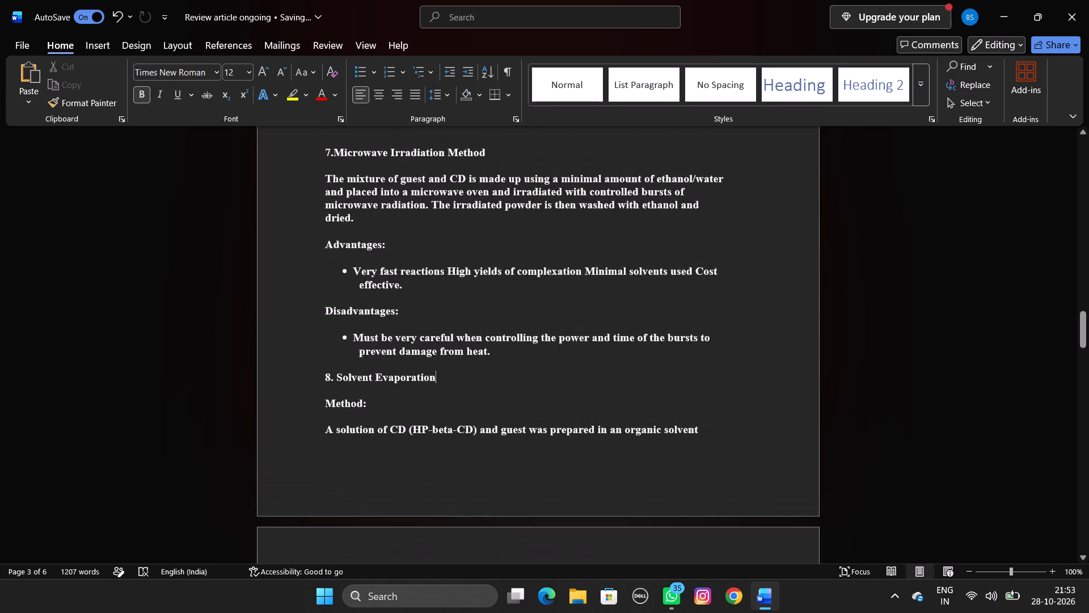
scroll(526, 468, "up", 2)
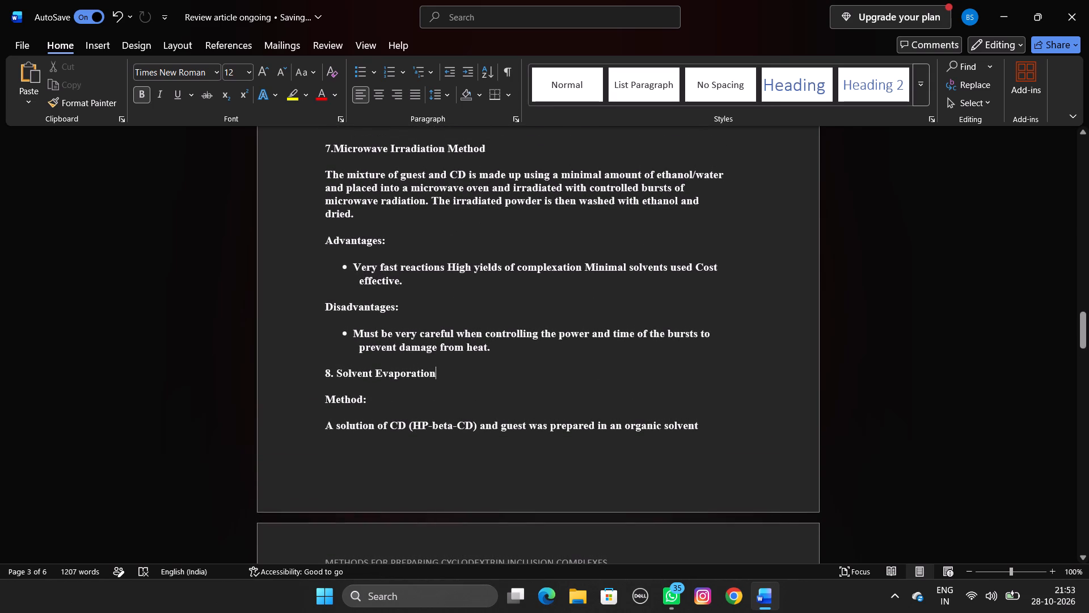
Join the "Method:" line onto the end of the "8. Solvent Evaporation" heading line.
left_click(324, 400)
key("BackSpace")
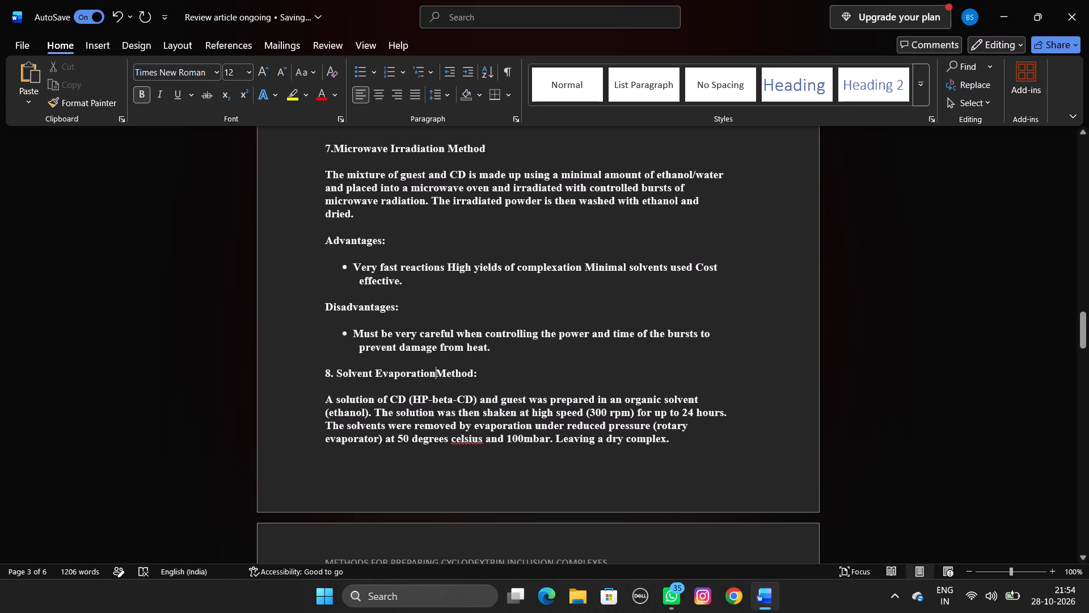
Format the advantages paragraph of the Solvent Evaporation Method, starting "Easy technique to perform", as a solid round bullet point.
scroll(387, 515, "down", 3)
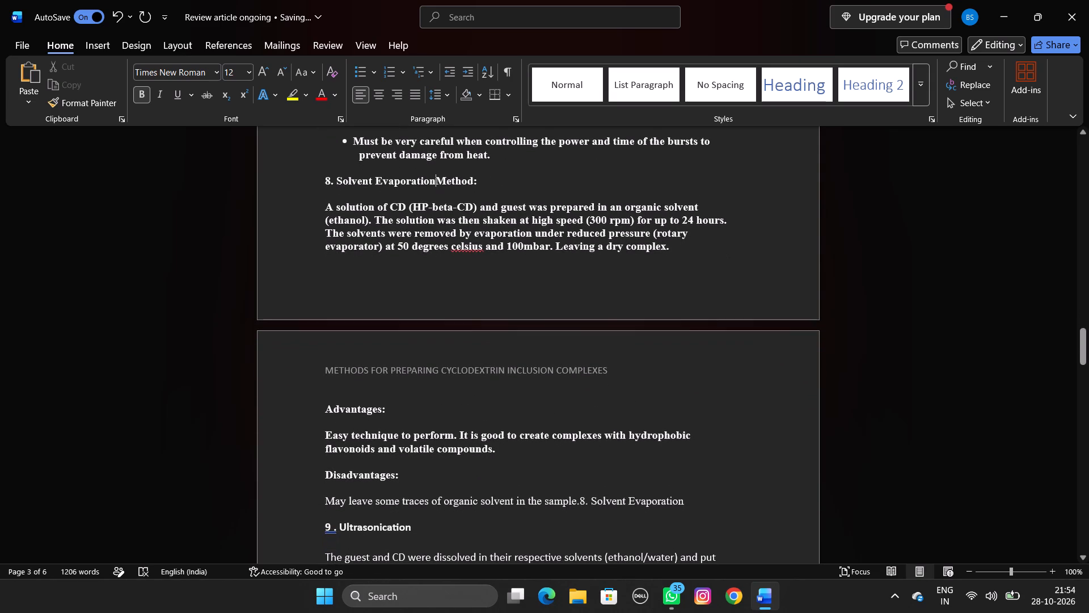
left_click_drag(496, 450, 426, 450)
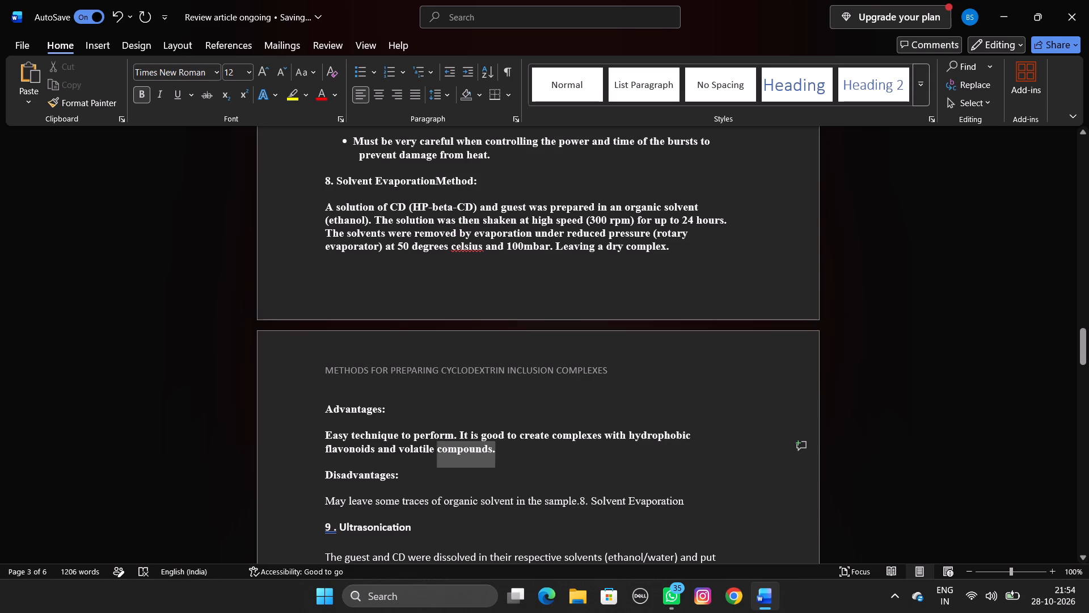
left_click_drag(426, 450, 305, 443)
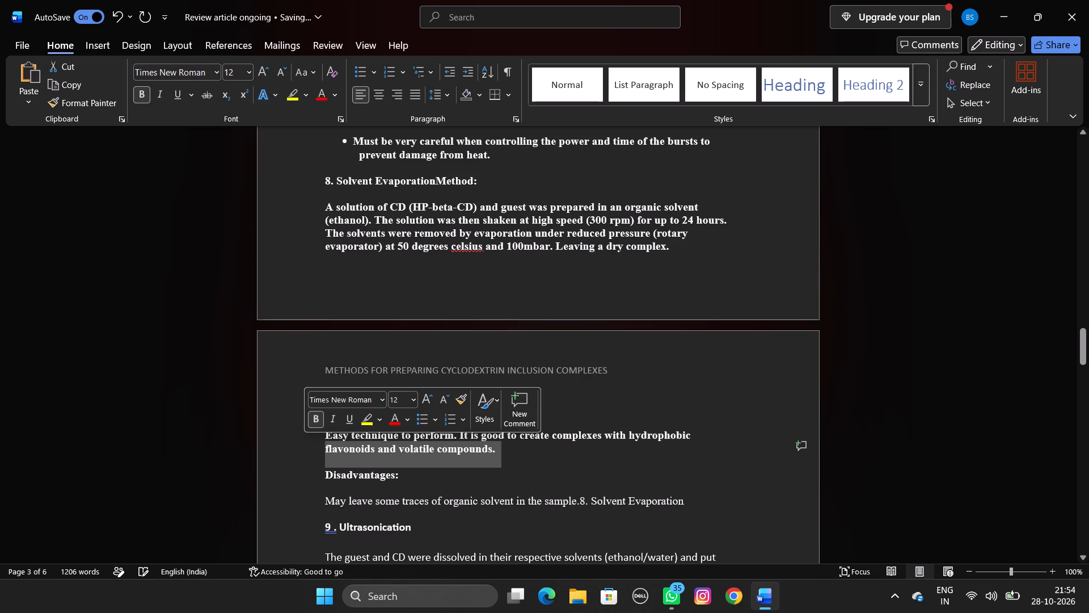
left_click(305, 443)
left_click(320, 436)
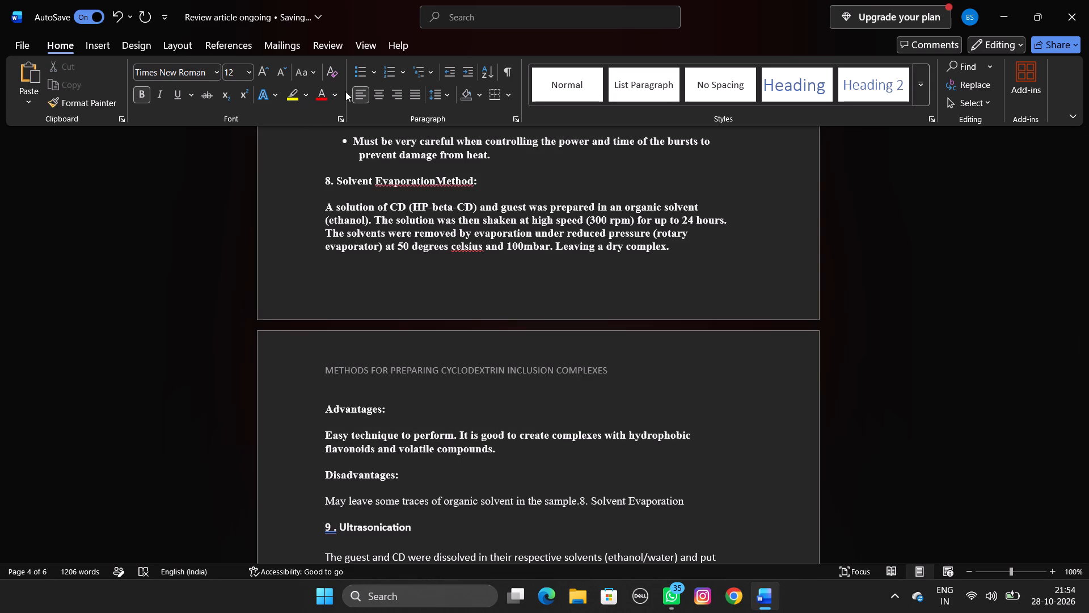
left_click(369, 74)
left_click(368, 112)
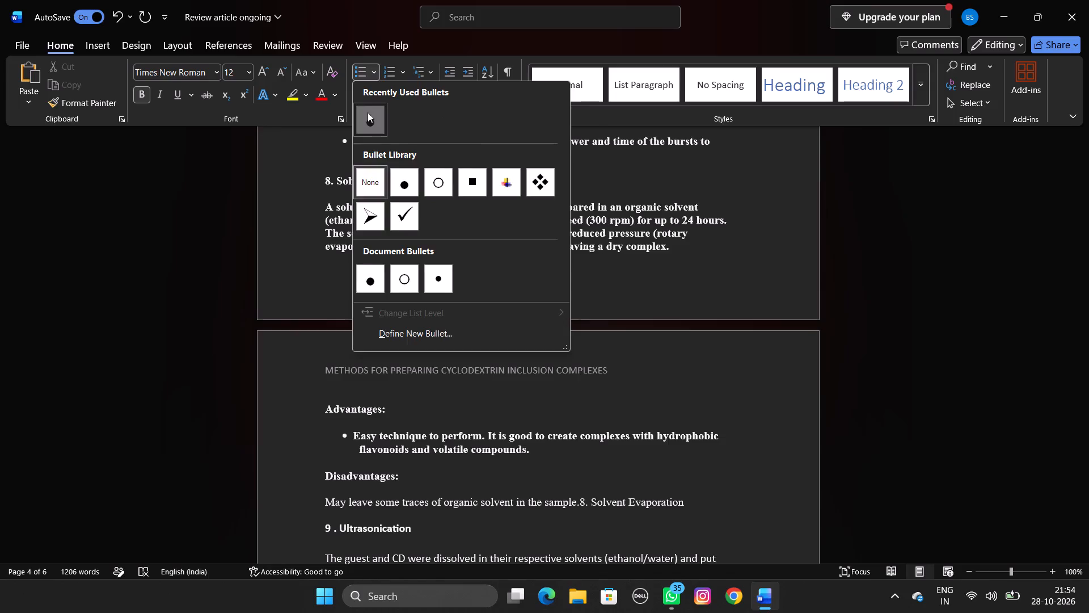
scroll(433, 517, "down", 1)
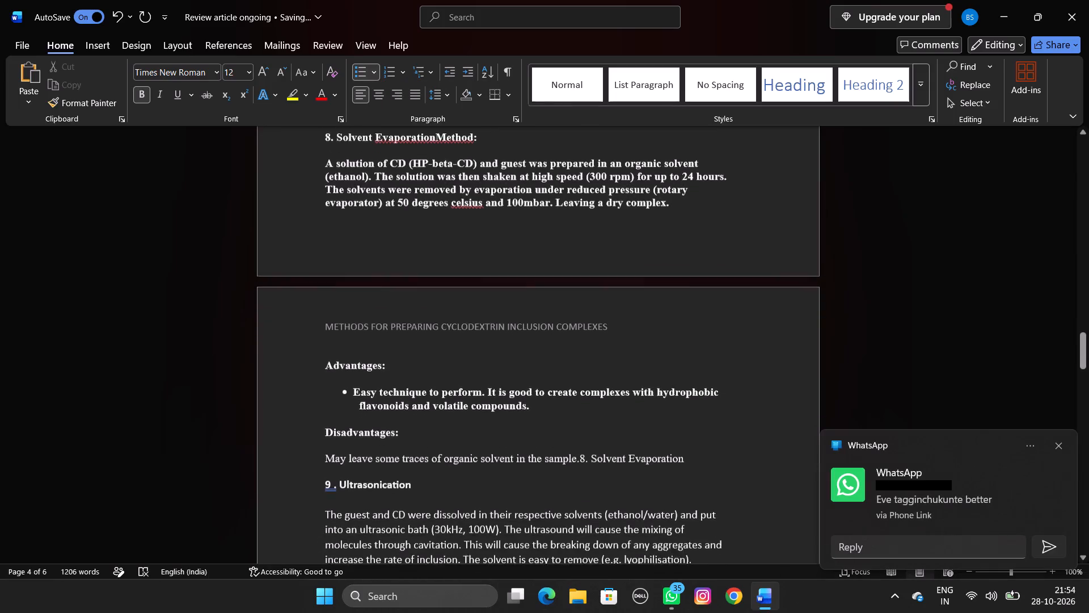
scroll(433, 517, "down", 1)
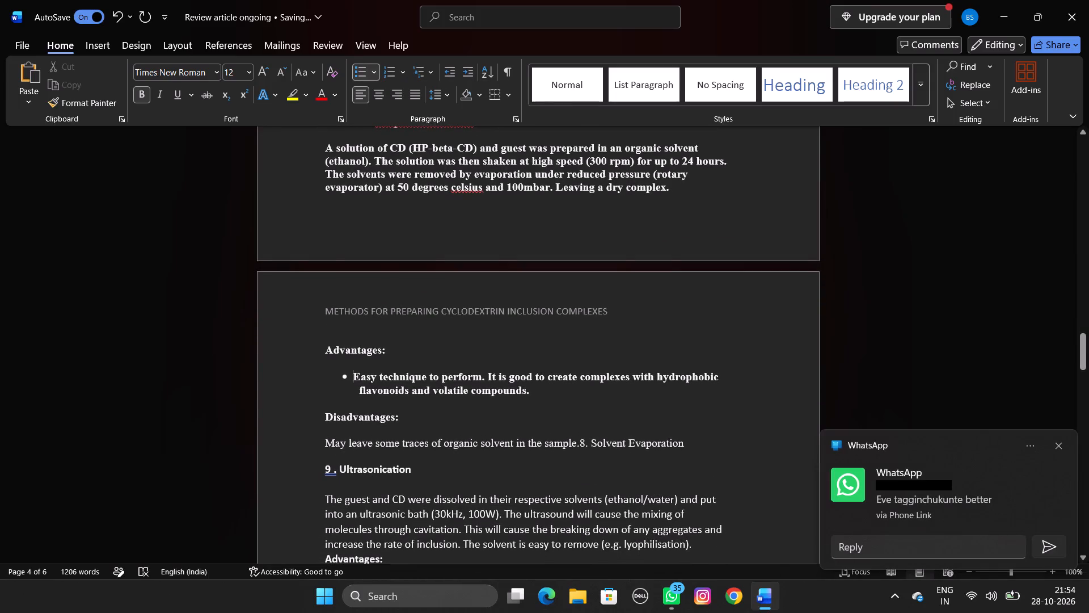
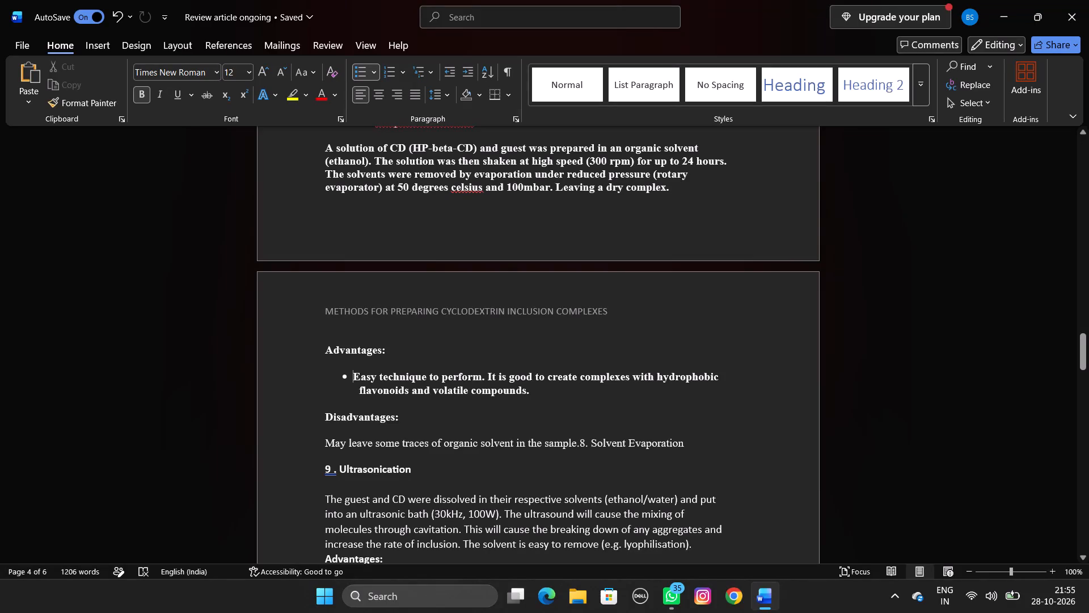
Format the disadvantages line above the Ultrasonication heading, starting "May leave some traces of organic solvent", as a bullet point.
left_click(685, 442)
right_click_drag(685, 442, 471, 447)
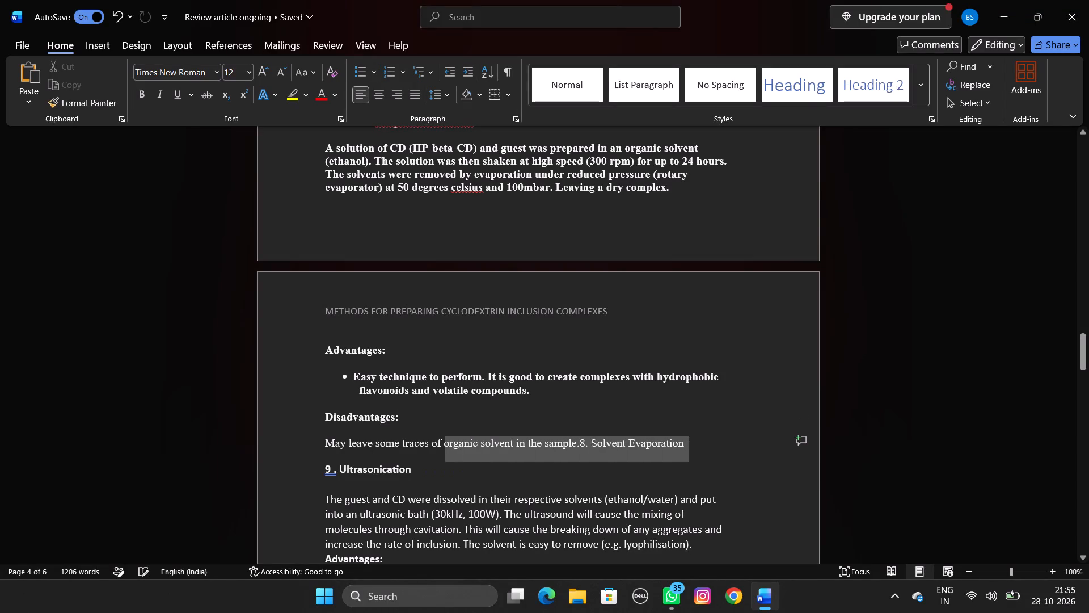
right_click_drag(471, 447, 322, 442)
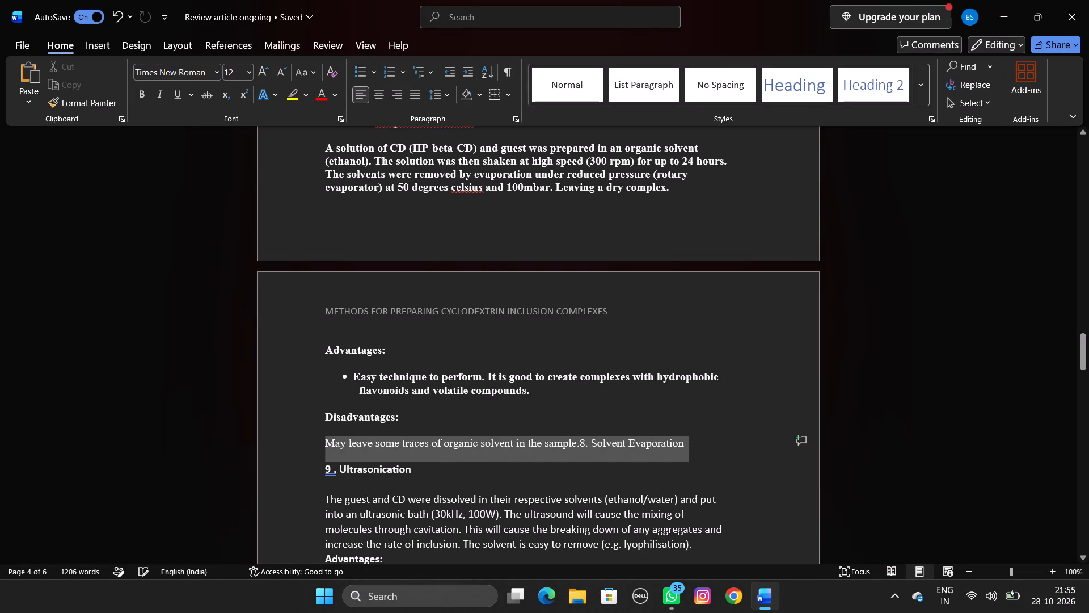
right_click_drag(322, 442, 322, 442)
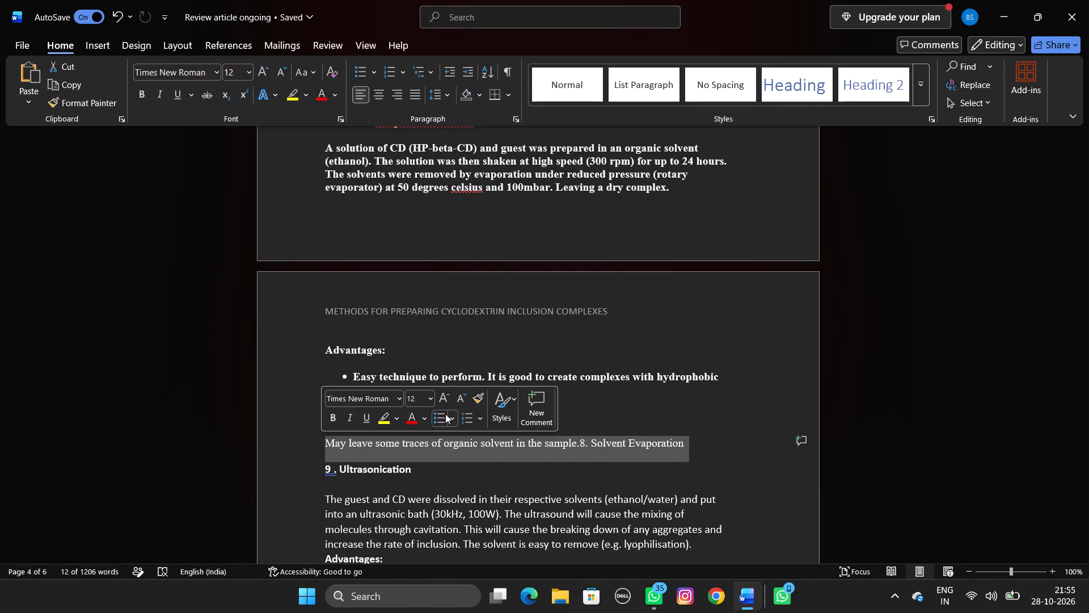
left_click(445, 414)
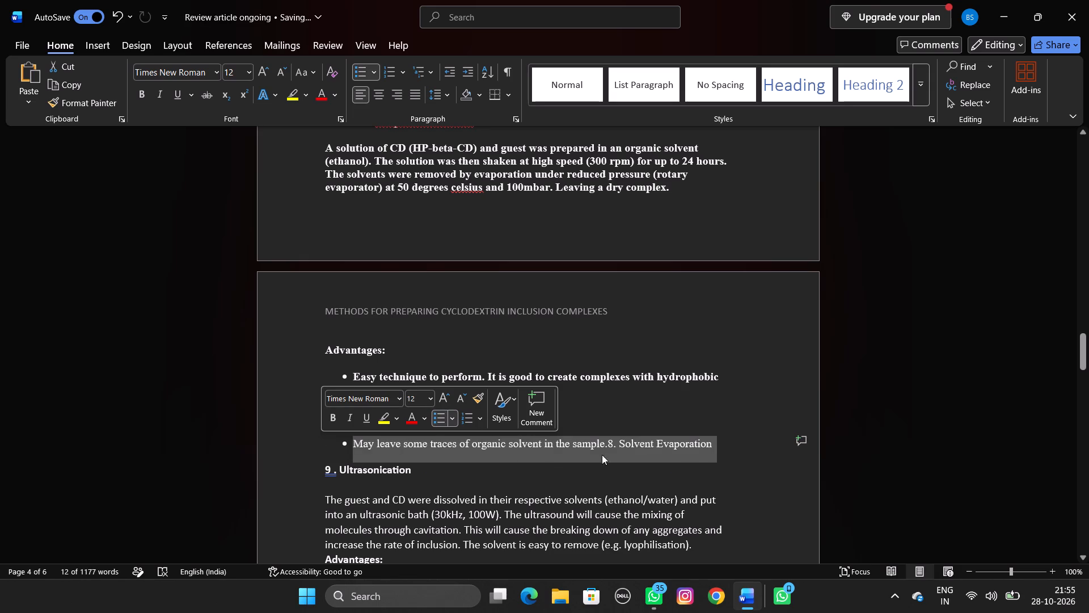
Add a full stop at the end of the disadvantage bullet starting "May leave some traces of organic solvent".
left_click(745, 439)
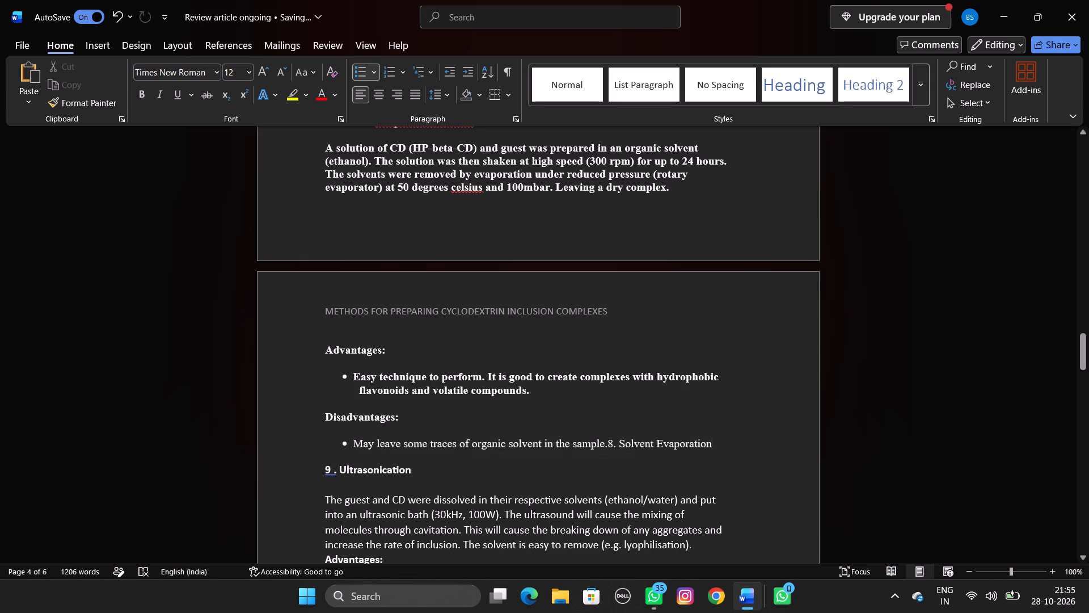
key("period")
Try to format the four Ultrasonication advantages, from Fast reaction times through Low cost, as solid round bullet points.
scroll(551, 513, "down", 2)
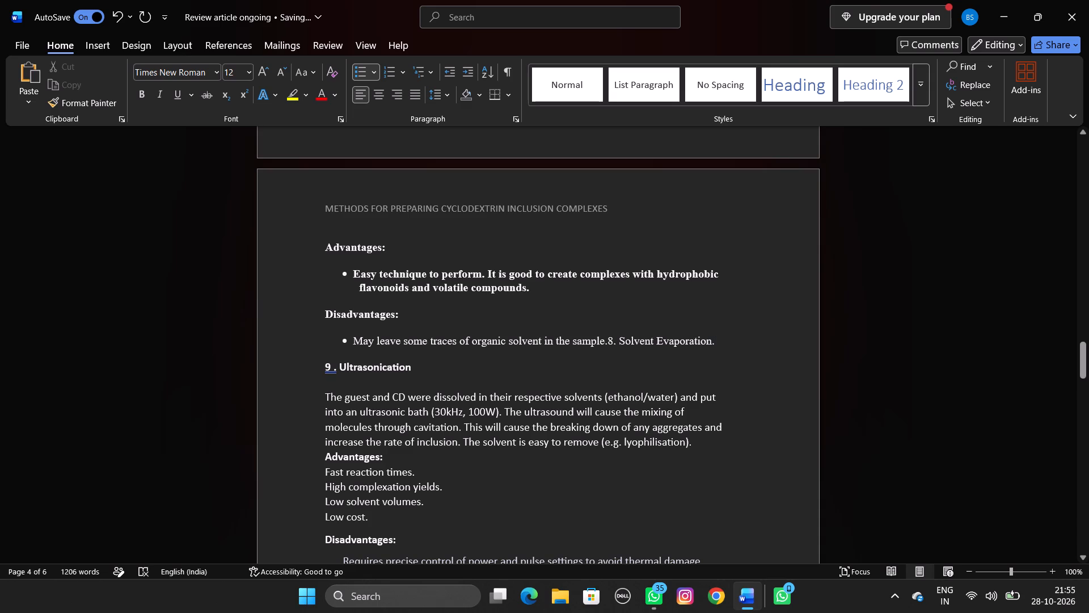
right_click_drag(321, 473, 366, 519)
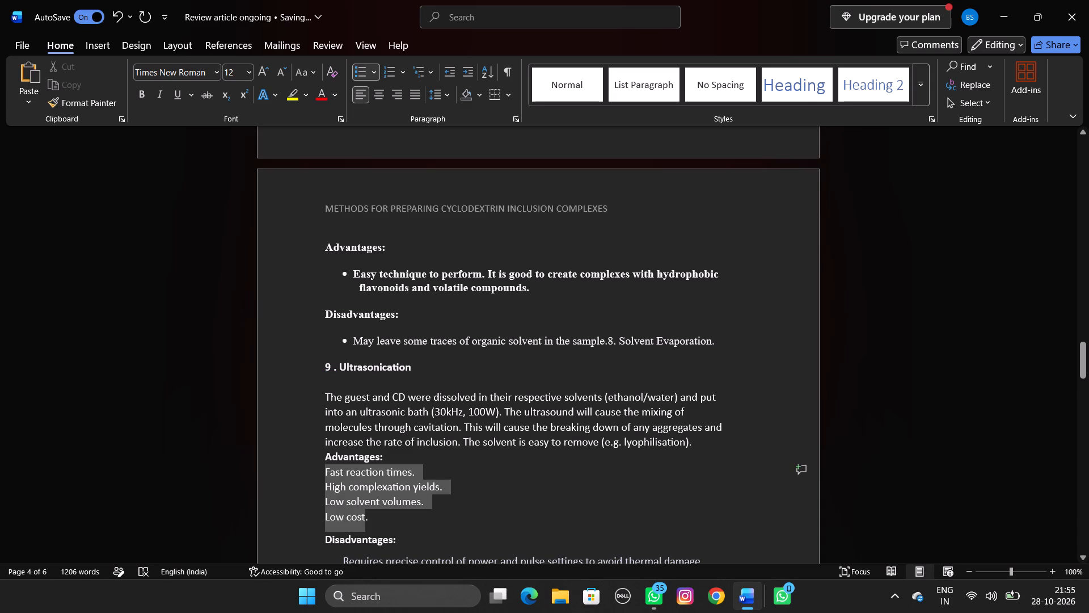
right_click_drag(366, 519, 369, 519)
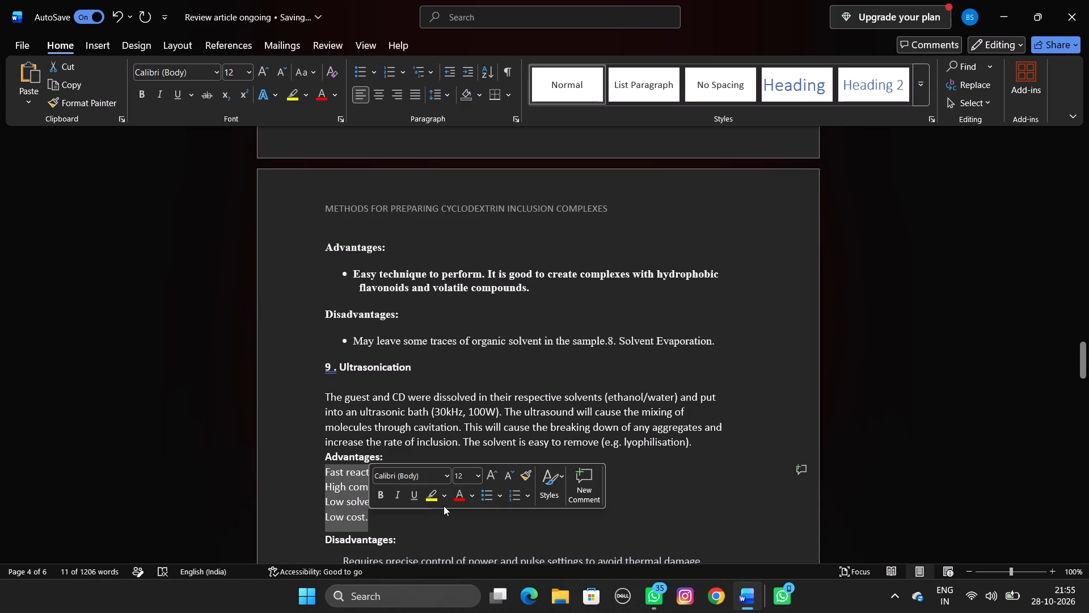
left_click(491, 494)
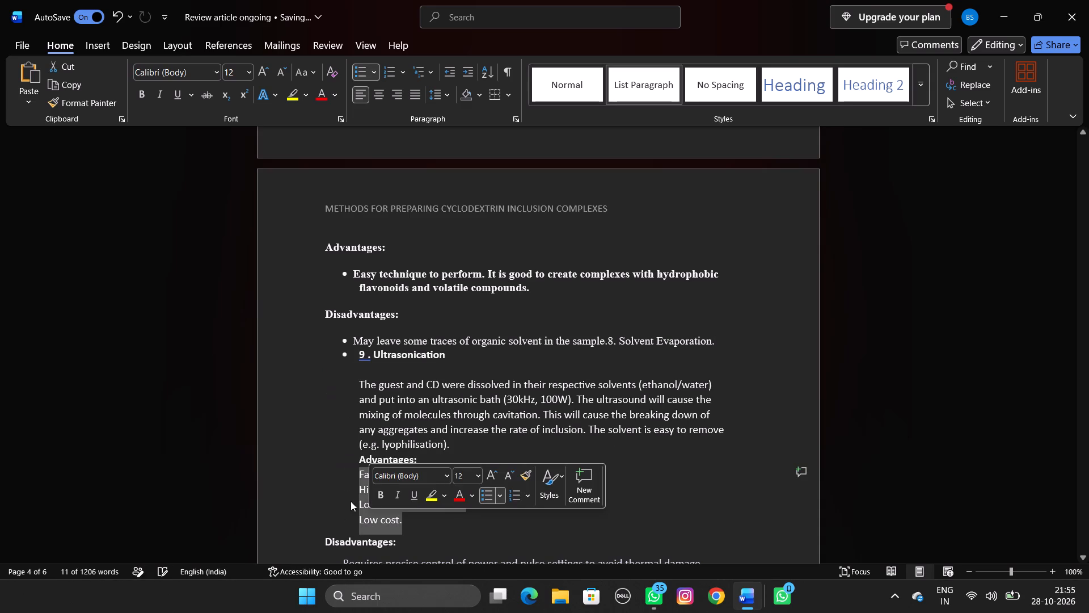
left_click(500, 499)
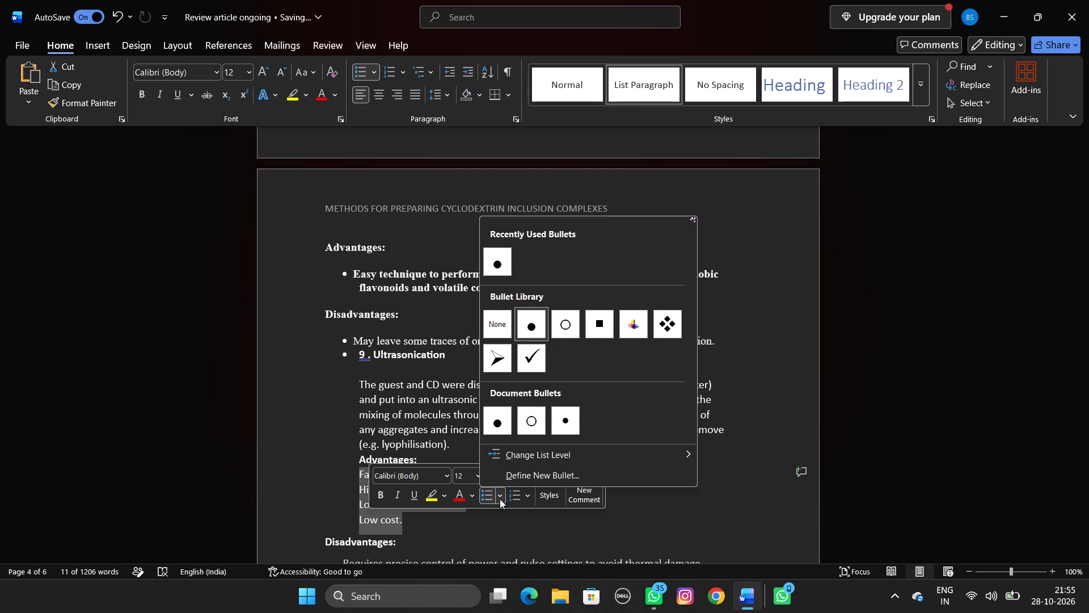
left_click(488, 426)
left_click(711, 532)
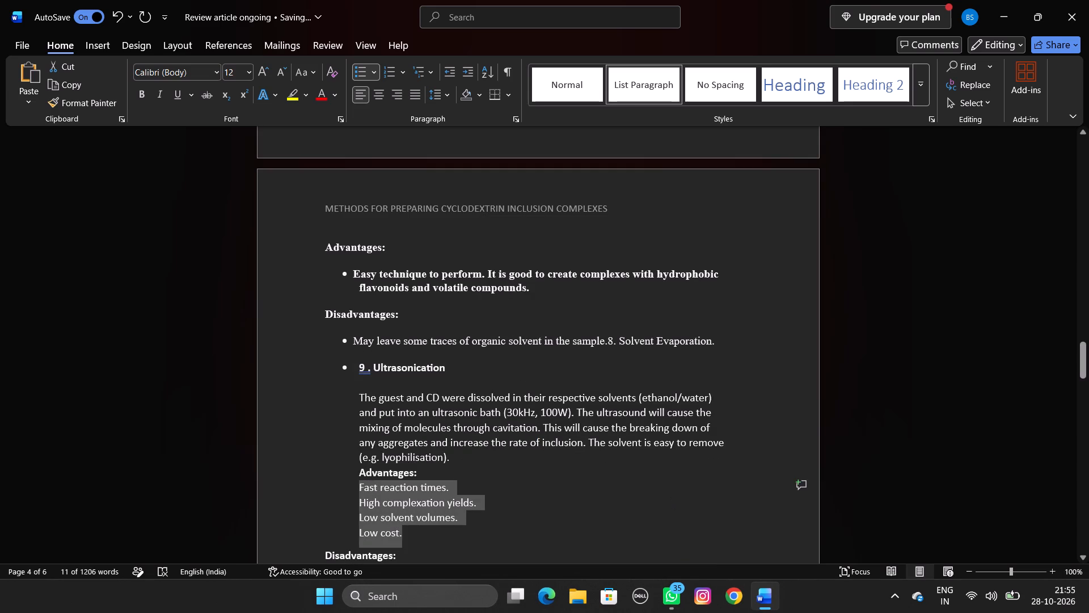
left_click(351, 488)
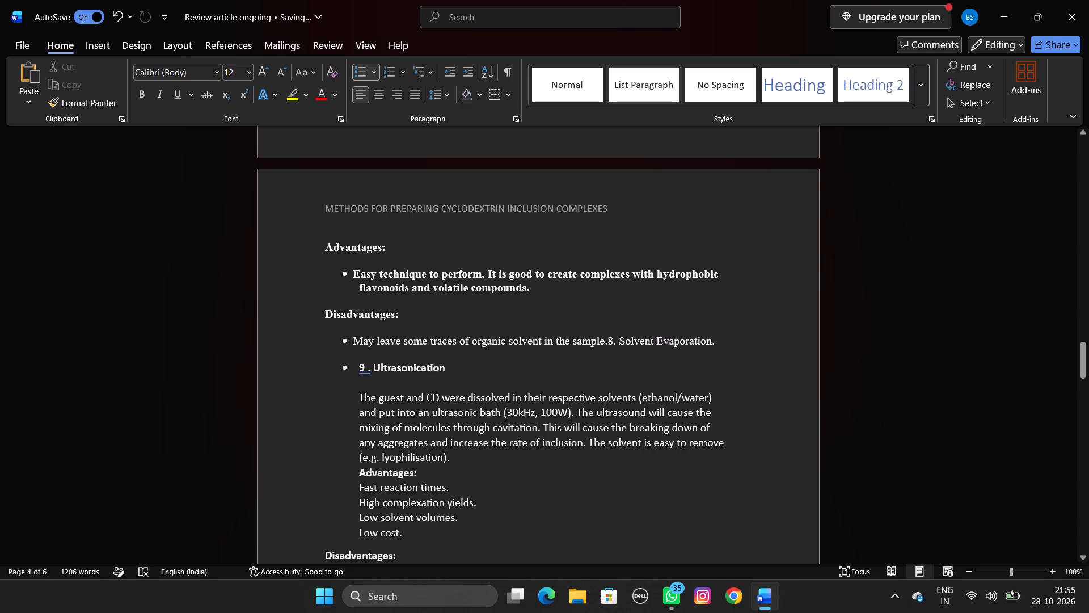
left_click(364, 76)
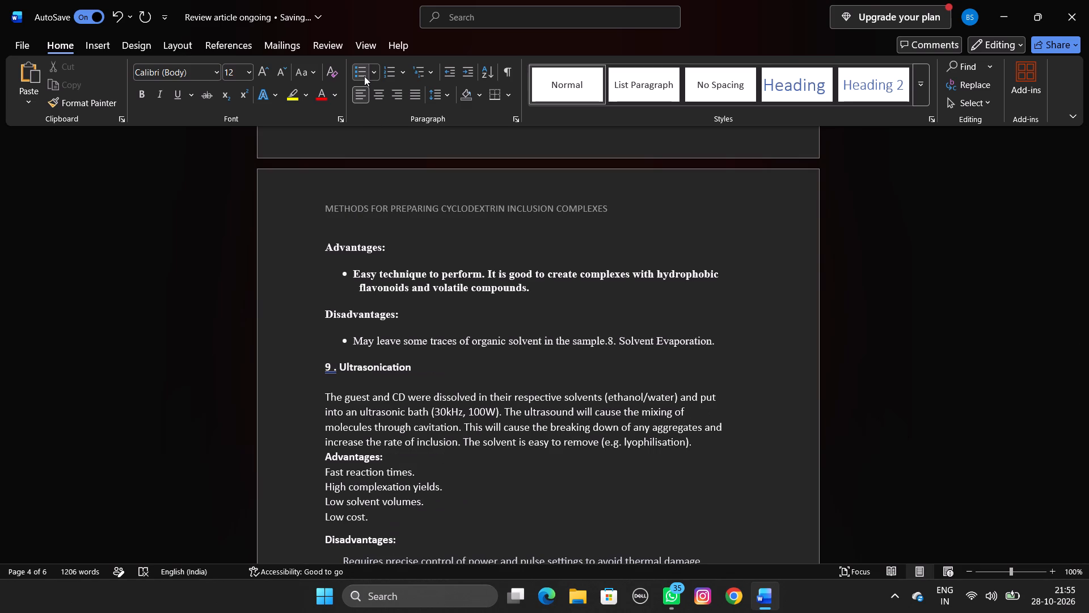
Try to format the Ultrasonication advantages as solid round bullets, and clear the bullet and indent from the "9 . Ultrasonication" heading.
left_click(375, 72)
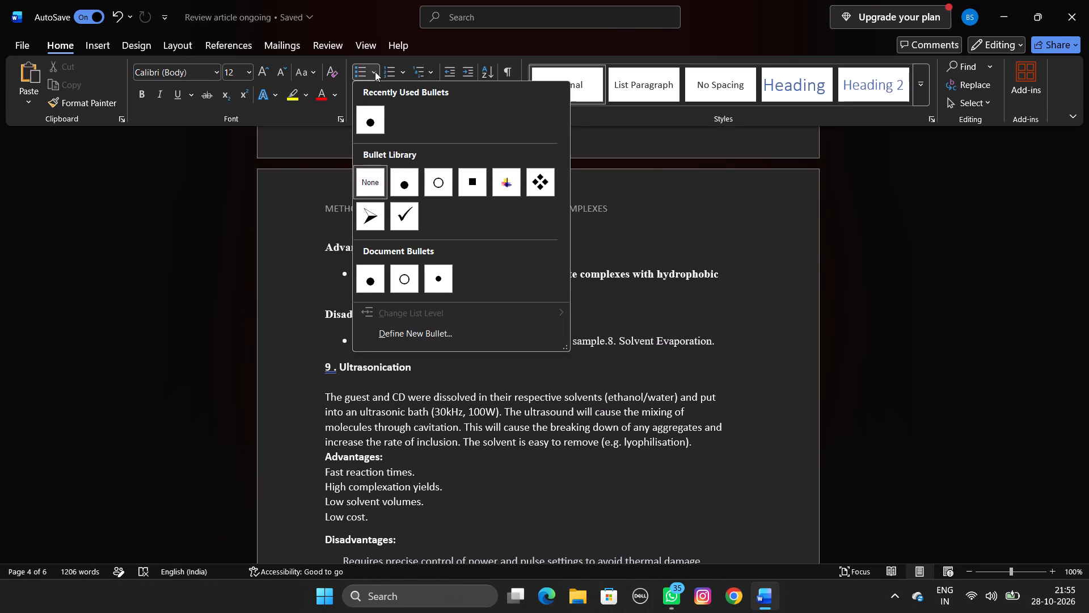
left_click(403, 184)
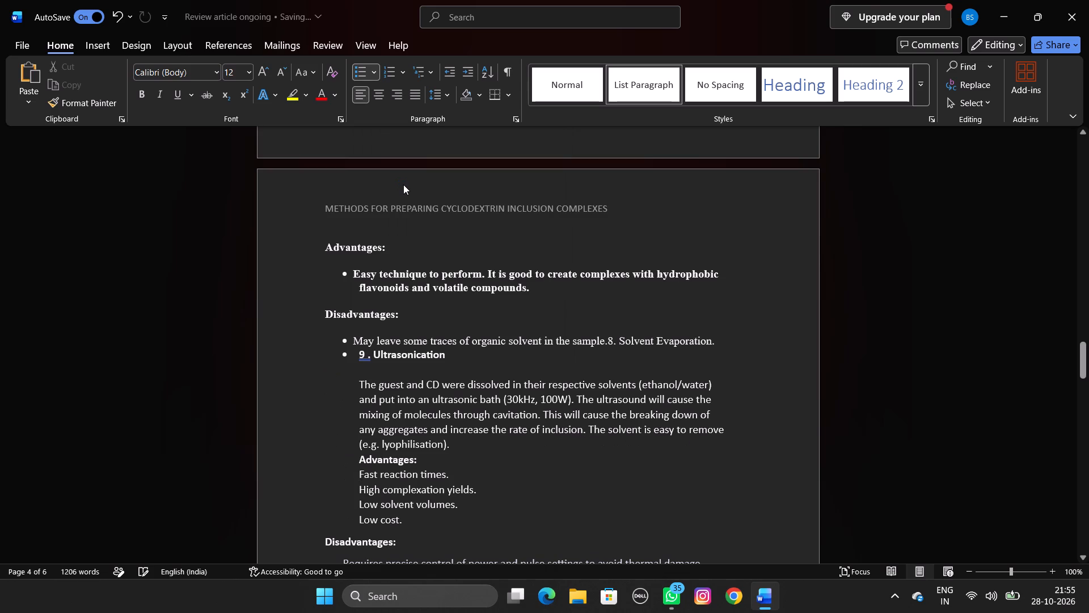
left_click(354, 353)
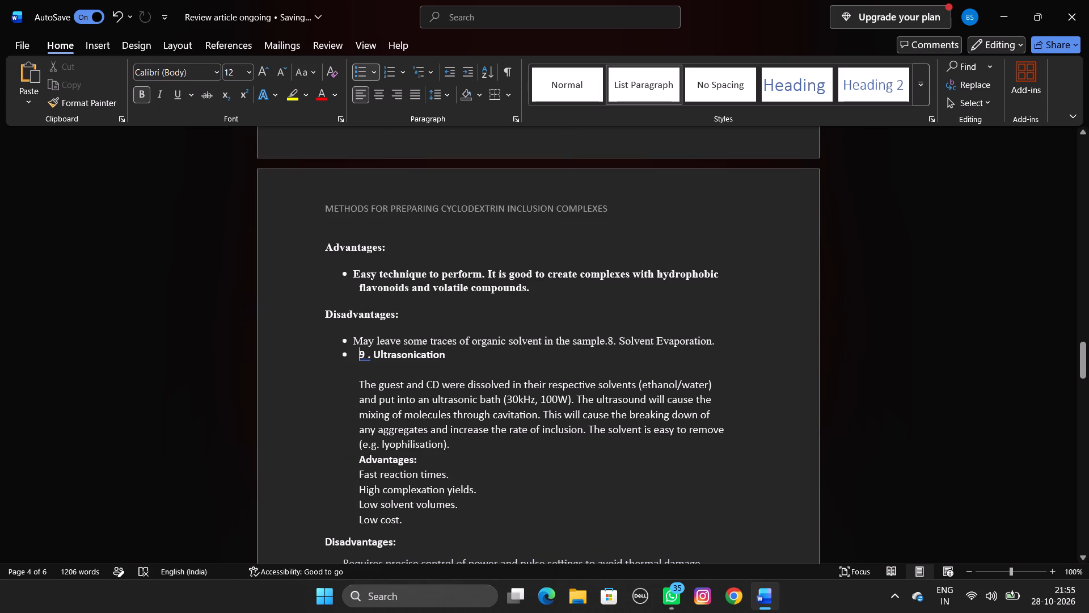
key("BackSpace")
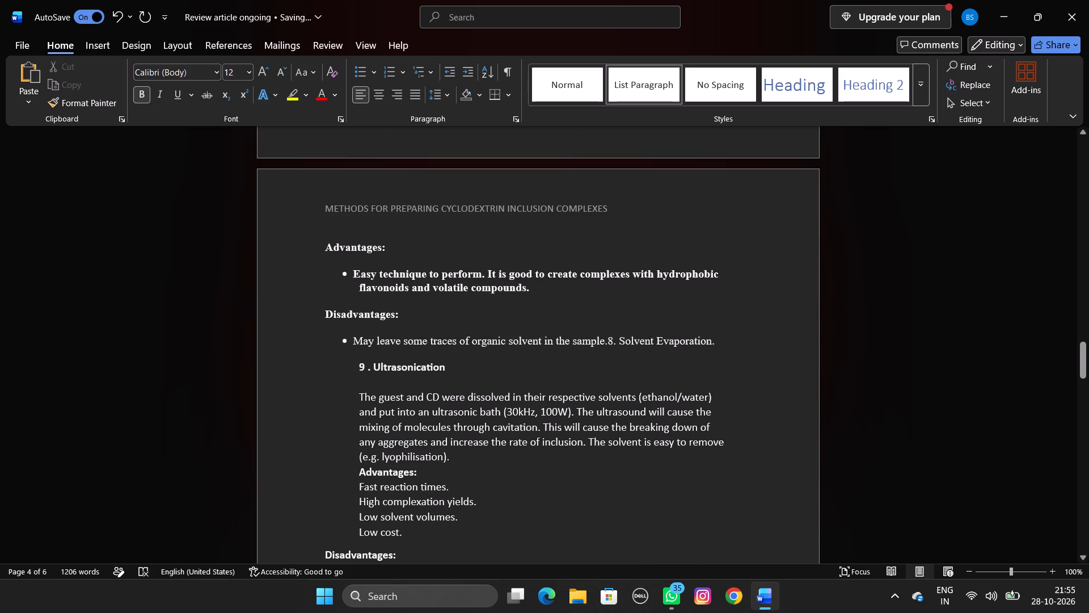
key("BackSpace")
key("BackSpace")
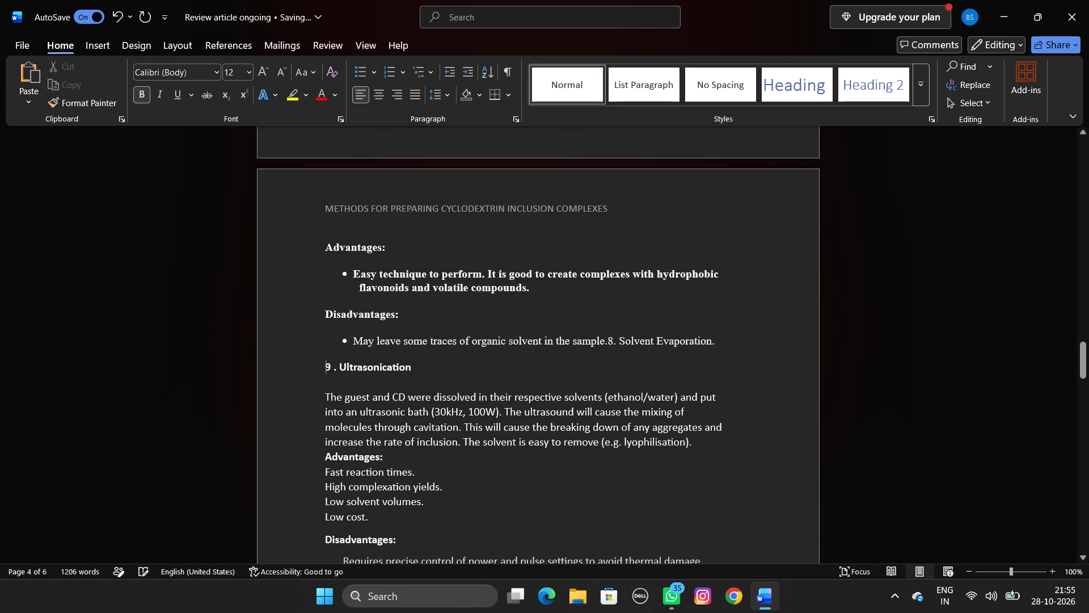
Format the Ultrasonication disadvantage starting "Requires precise control of power" as a bullet point.
left_click(451, 522)
scroll(523, 445, "up", 4)
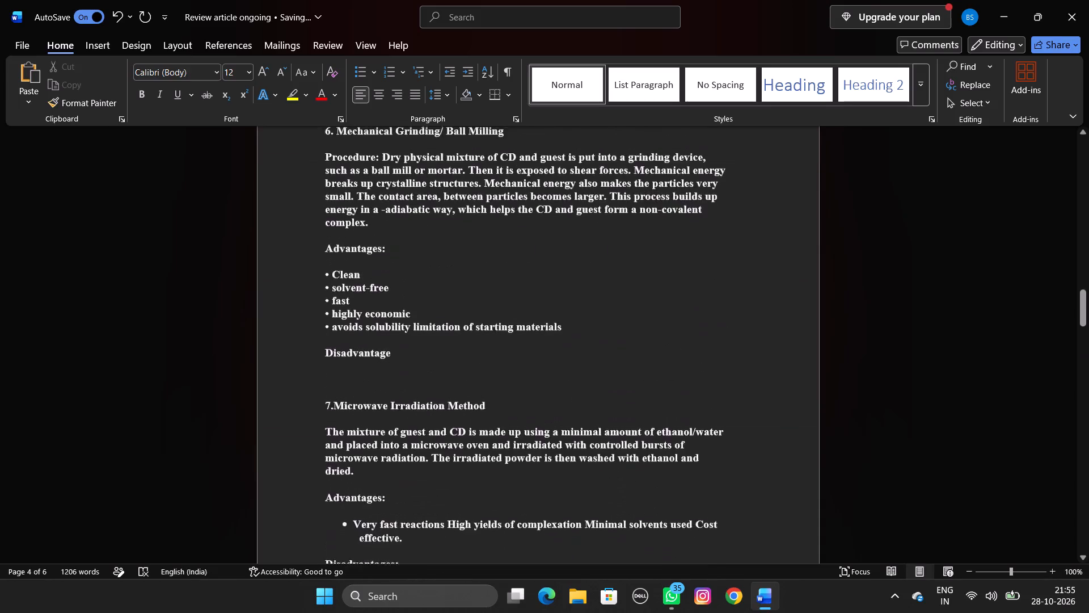
scroll(523, 445, "down", 4)
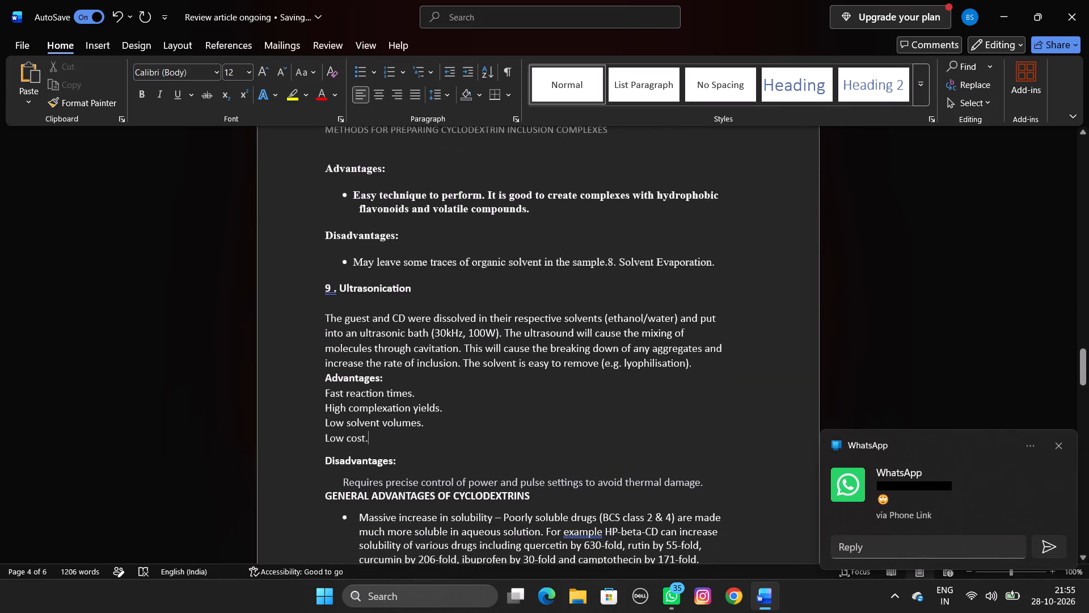
scroll(523, 445, "down", 1)
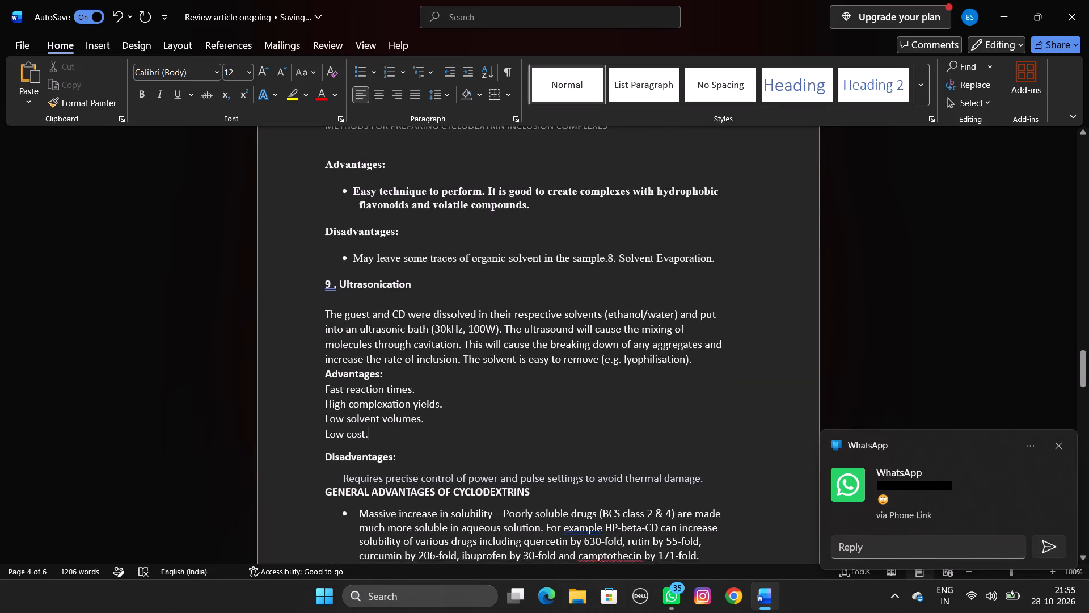
scroll(523, 445, "down", 1)
left_click(338, 426)
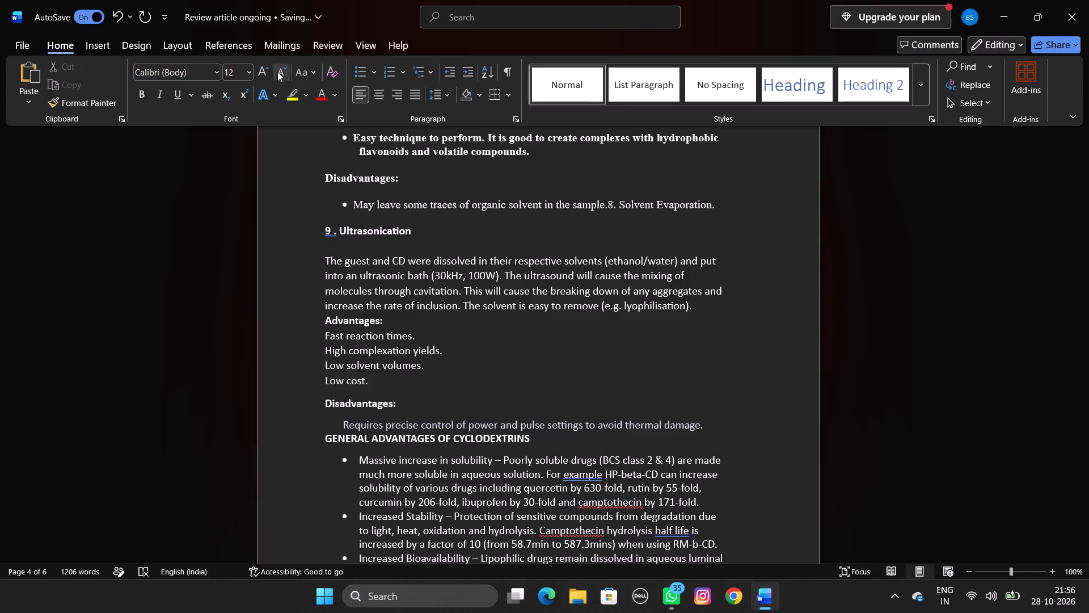
left_click(362, 70)
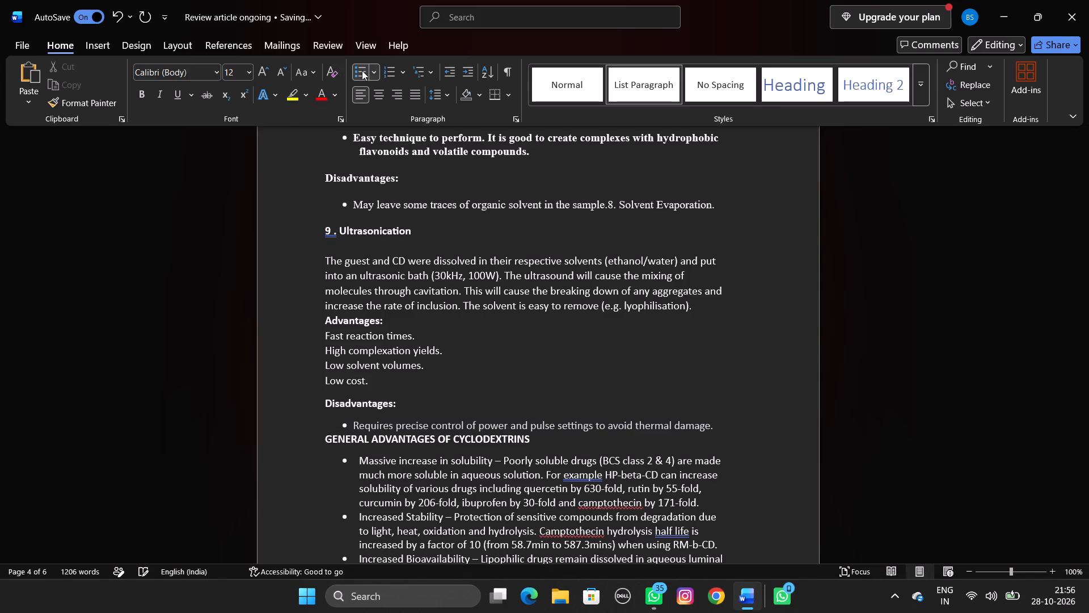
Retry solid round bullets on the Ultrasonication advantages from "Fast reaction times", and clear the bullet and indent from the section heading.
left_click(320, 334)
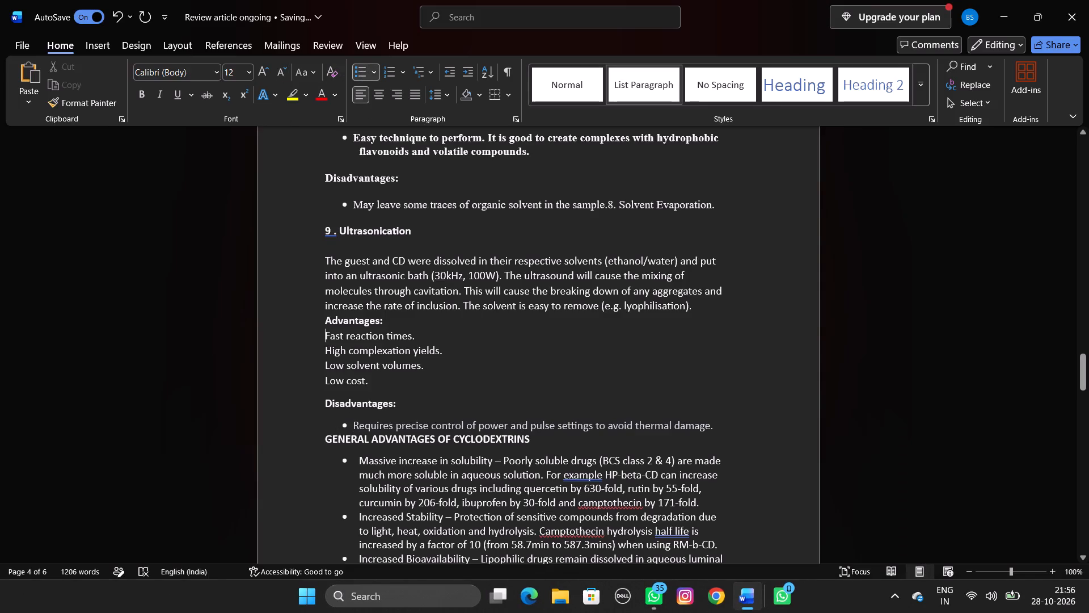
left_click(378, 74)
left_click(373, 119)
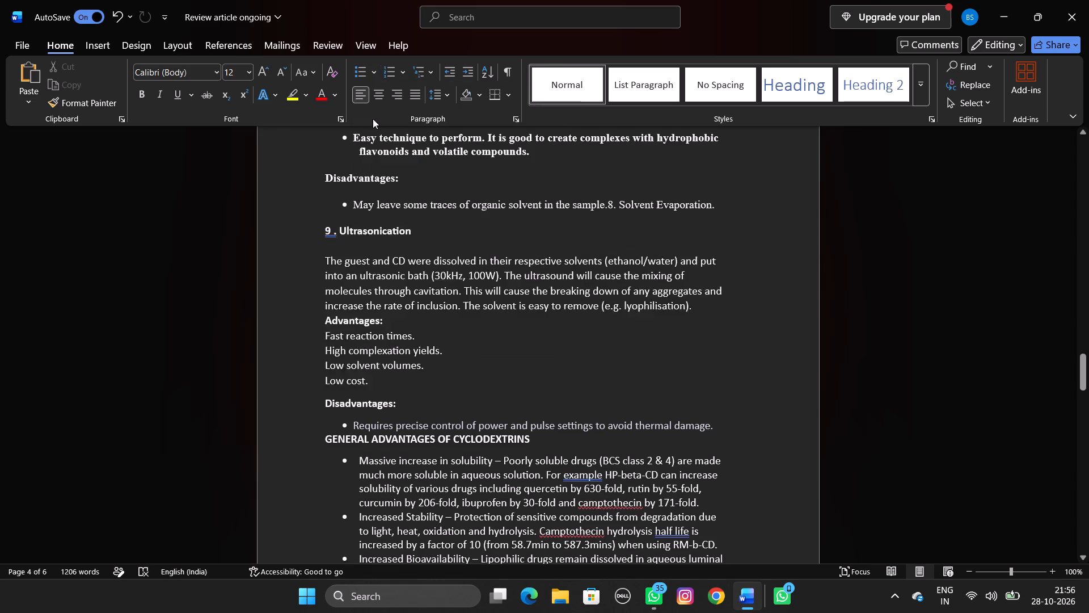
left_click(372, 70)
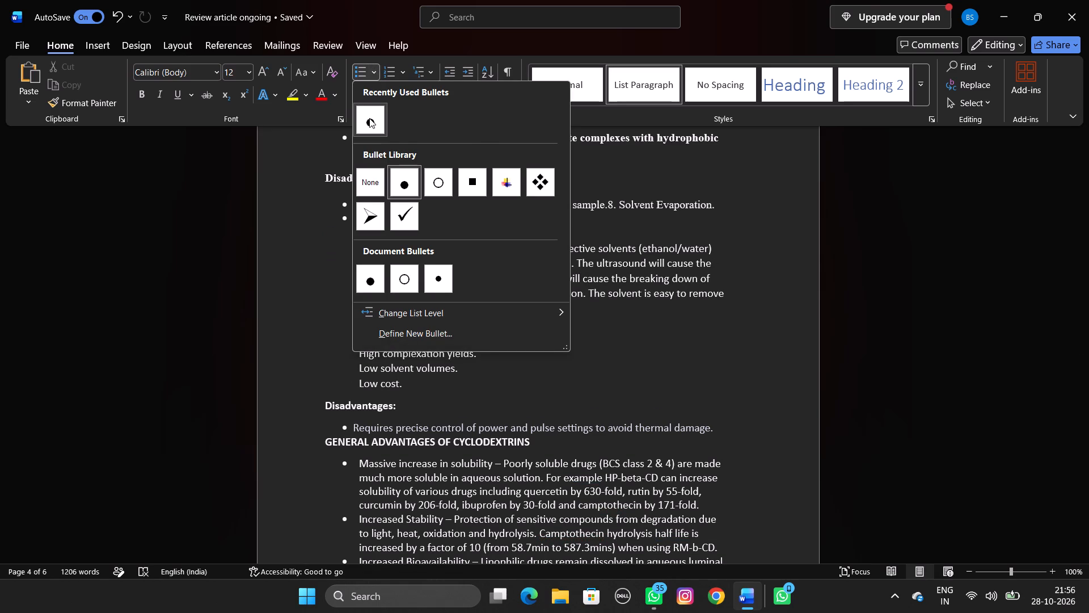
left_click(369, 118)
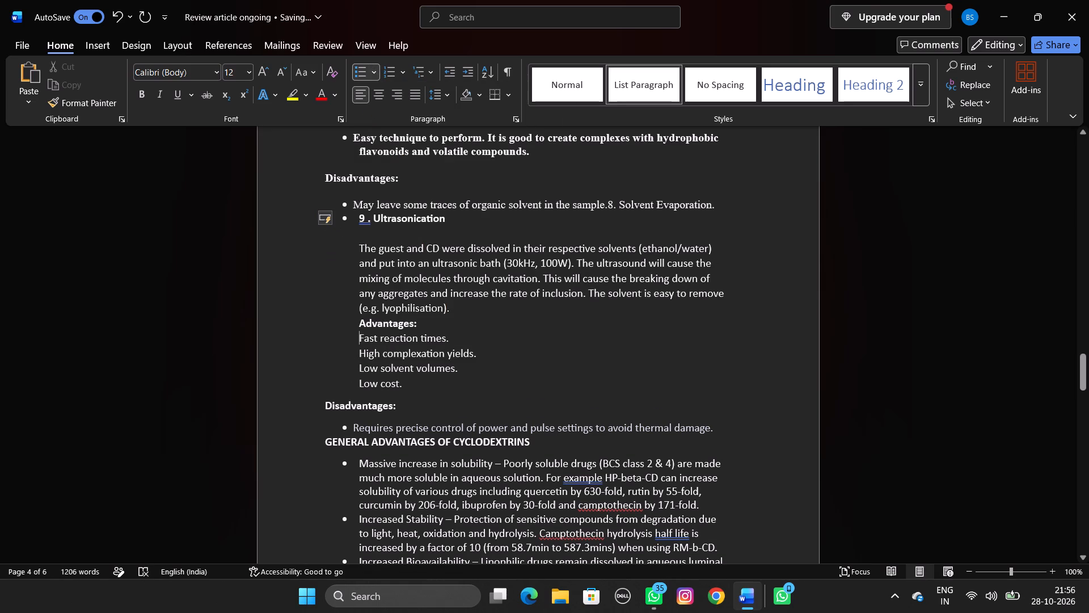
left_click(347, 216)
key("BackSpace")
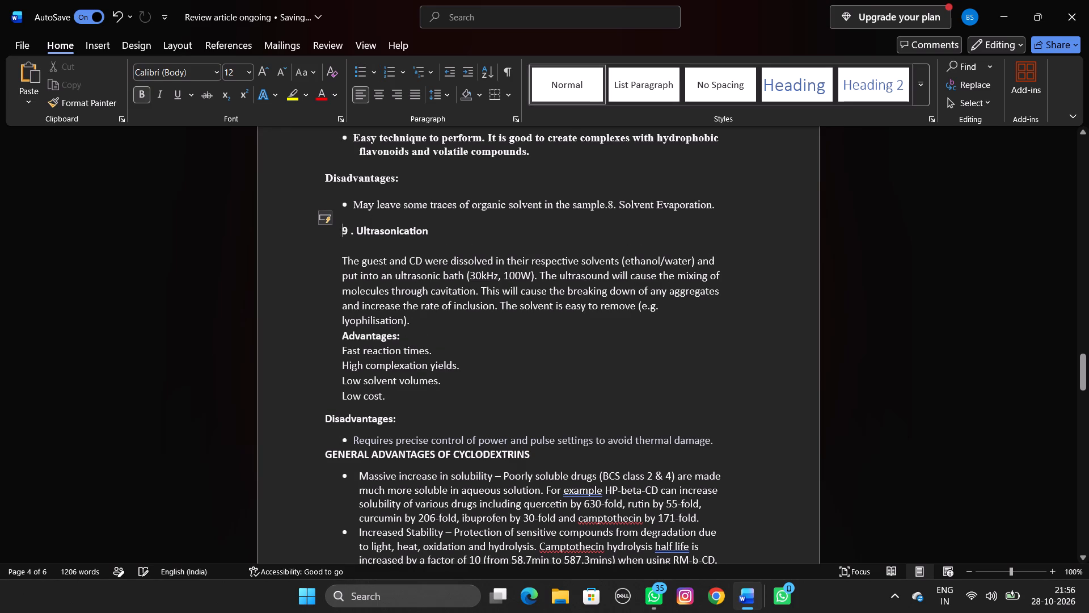
Look over the general advantages, the formulation disadvantages and the references at the end of the article.
scroll(483, 357, "down", 3)
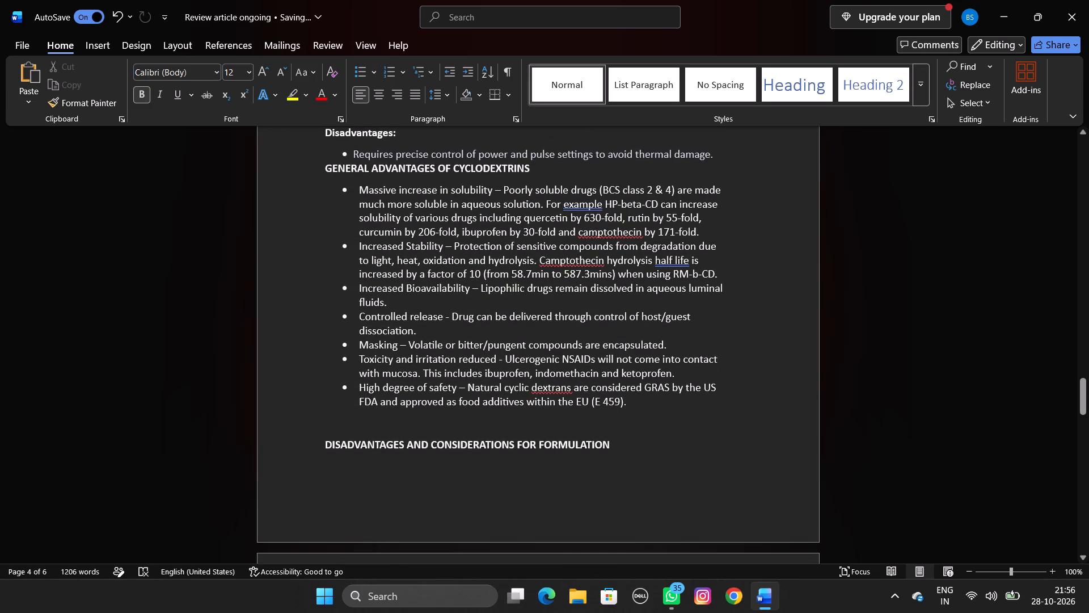
scroll(483, 357, "down", 3)
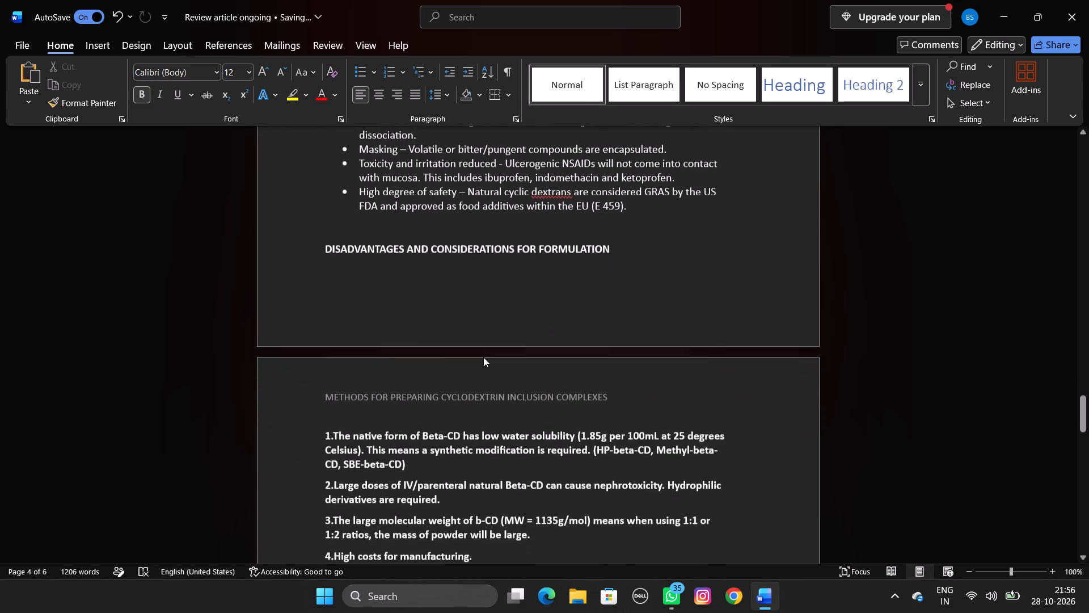
scroll(483, 357, "down", 5)
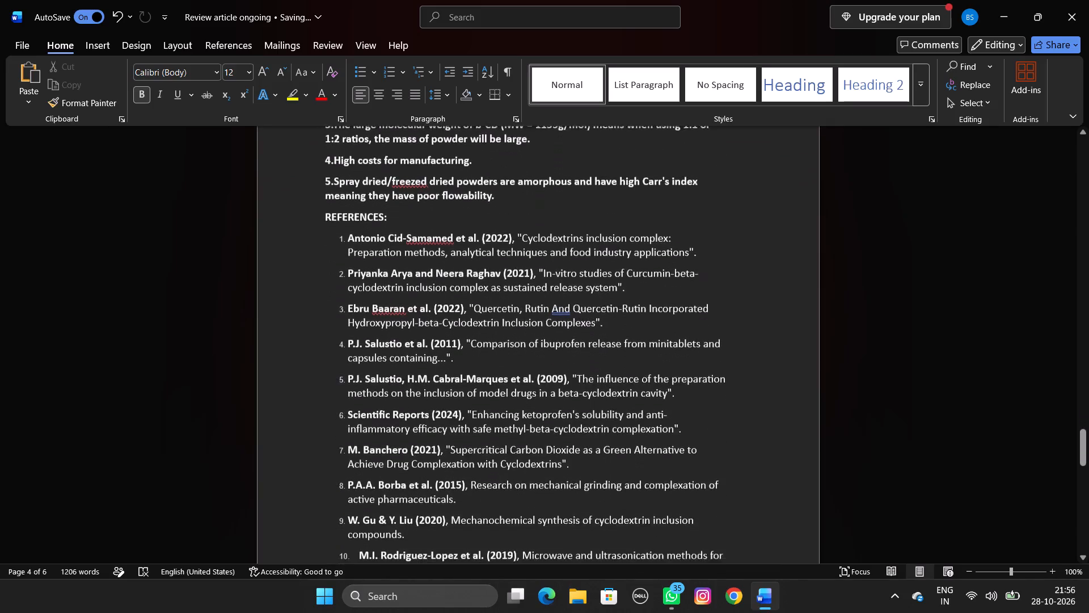
left_click(16, 38)
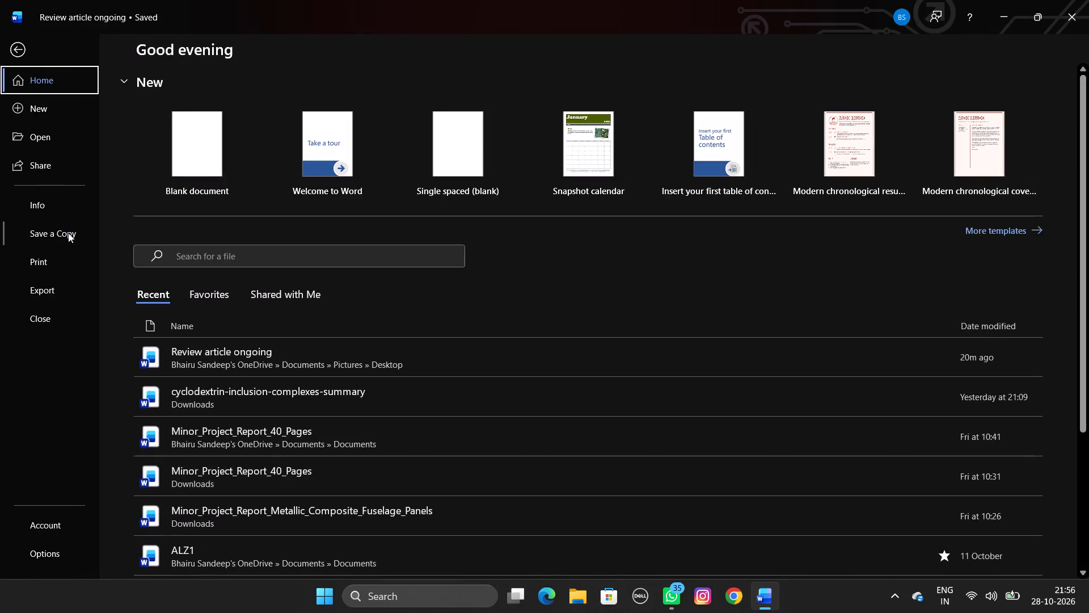
left_click(68, 233)
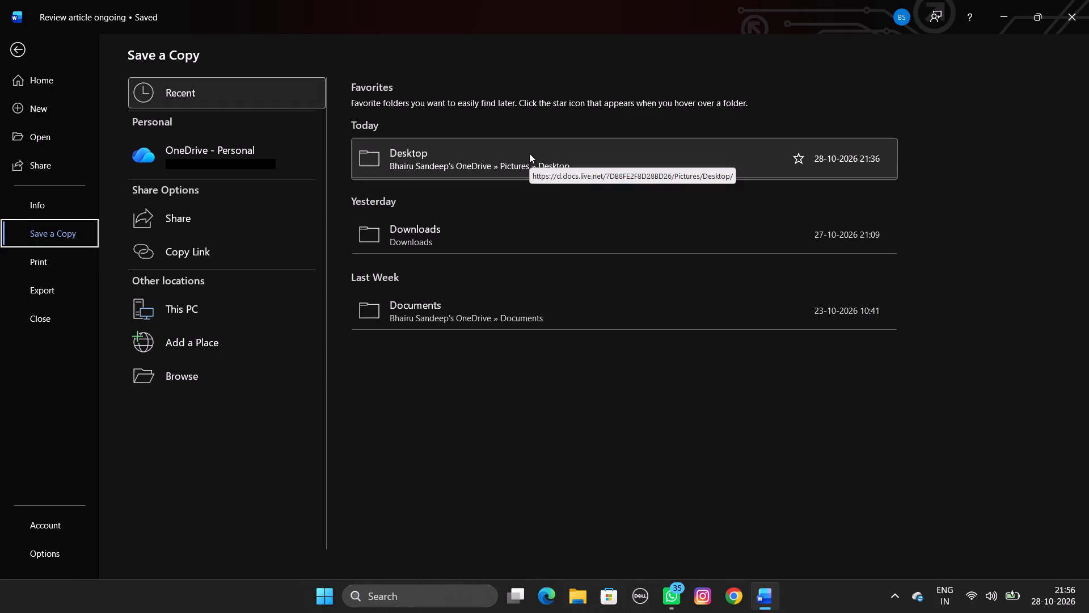